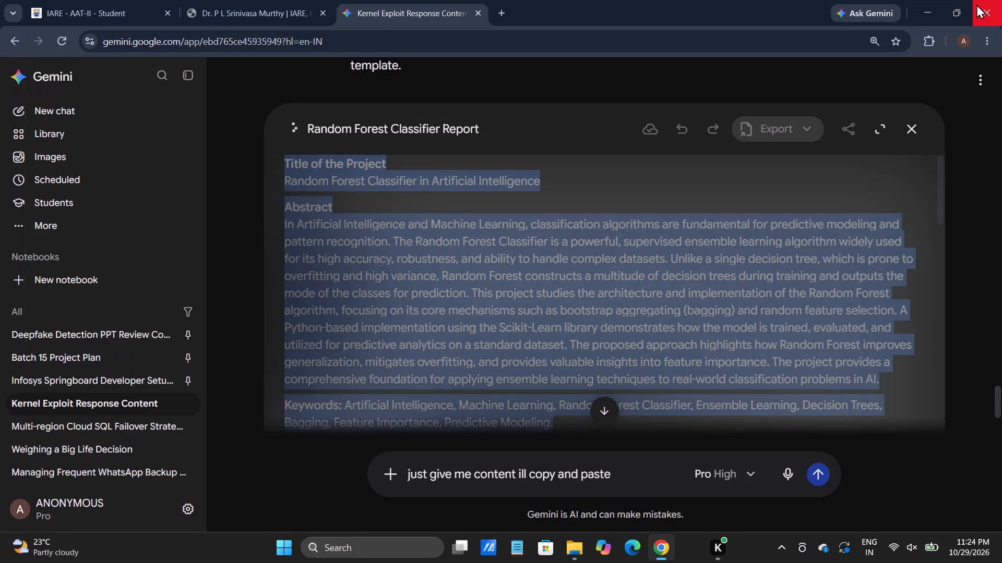
Open ISM CEP sample .docx from the Downloads folder in Word.
left_click(584, 561)
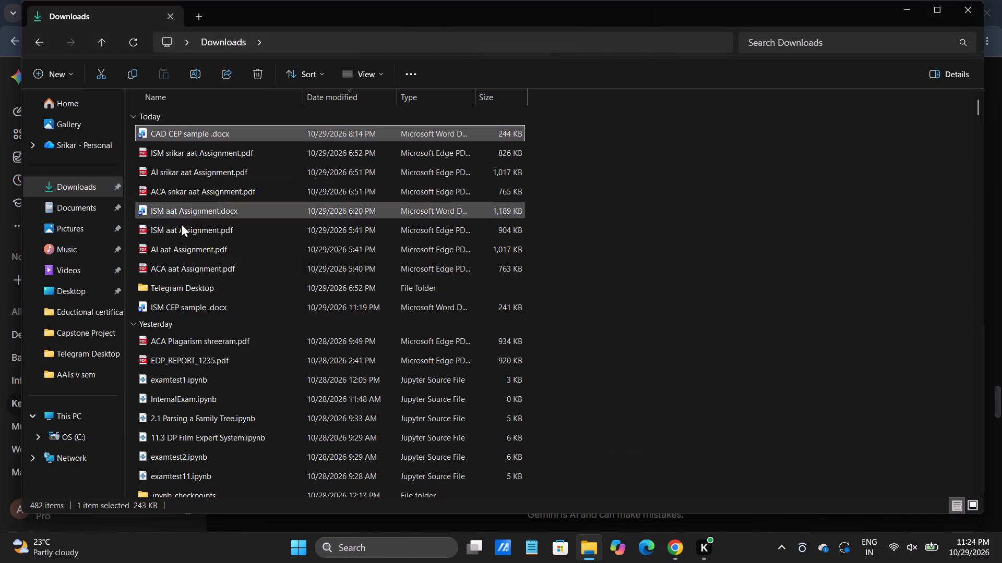
double_click(175, 310)
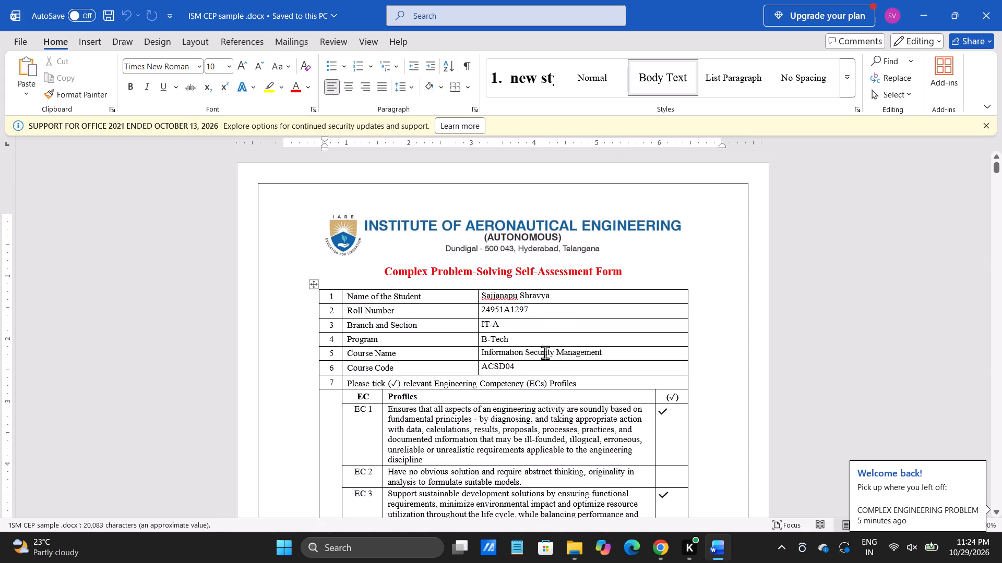
scroll(537, 401, "down", 5)
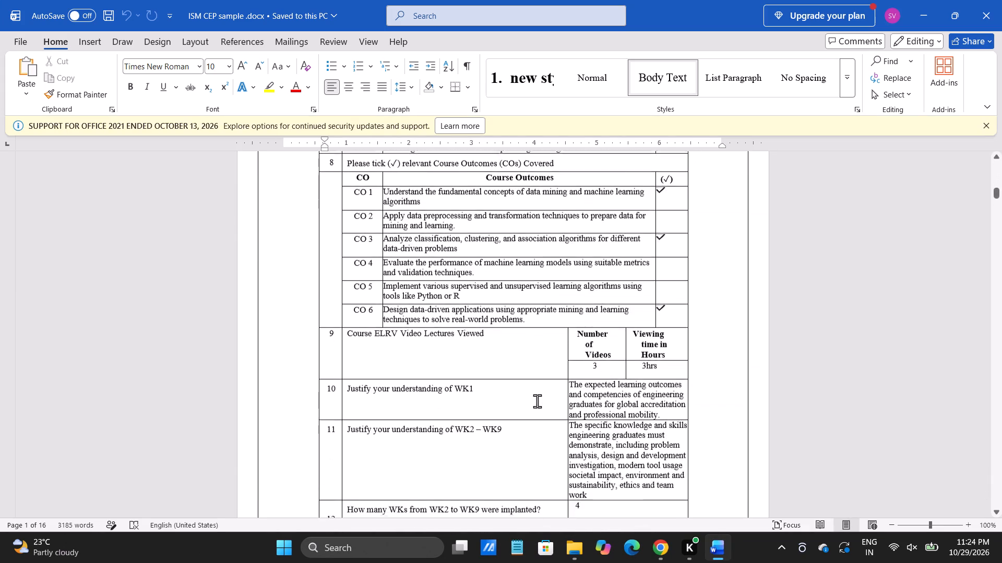
Look through the ISM CEP sample document from the self-assessment form to the chapters, checking where the project title and abstract begin.
scroll(537, 401, "down", 7)
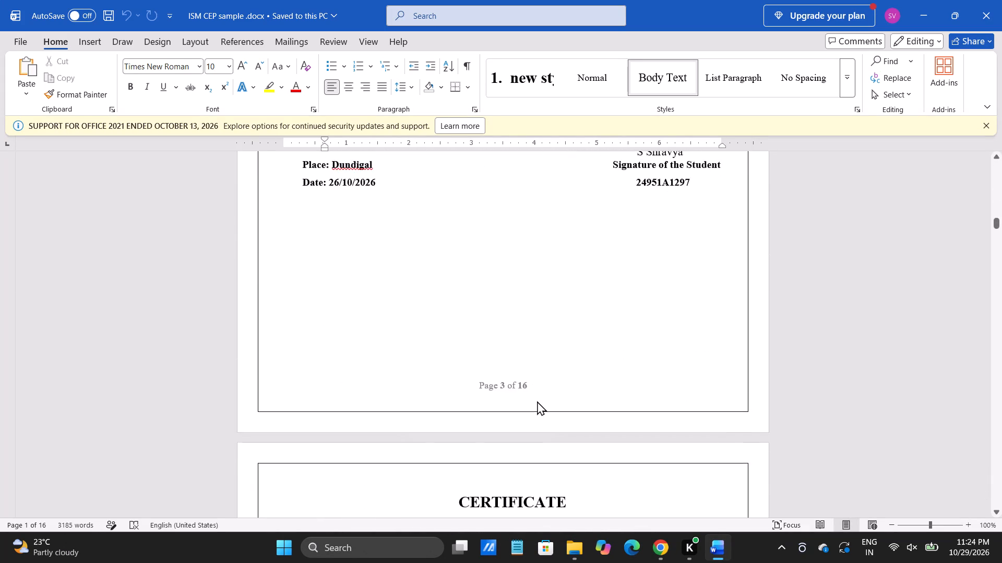
scroll(537, 401, "down", 3)
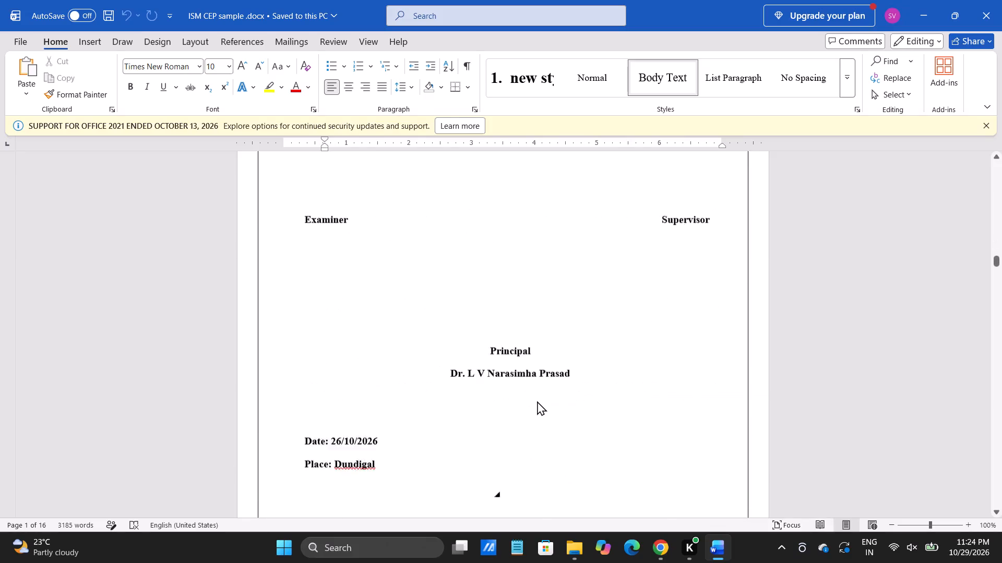
scroll(537, 401, "down", 3)
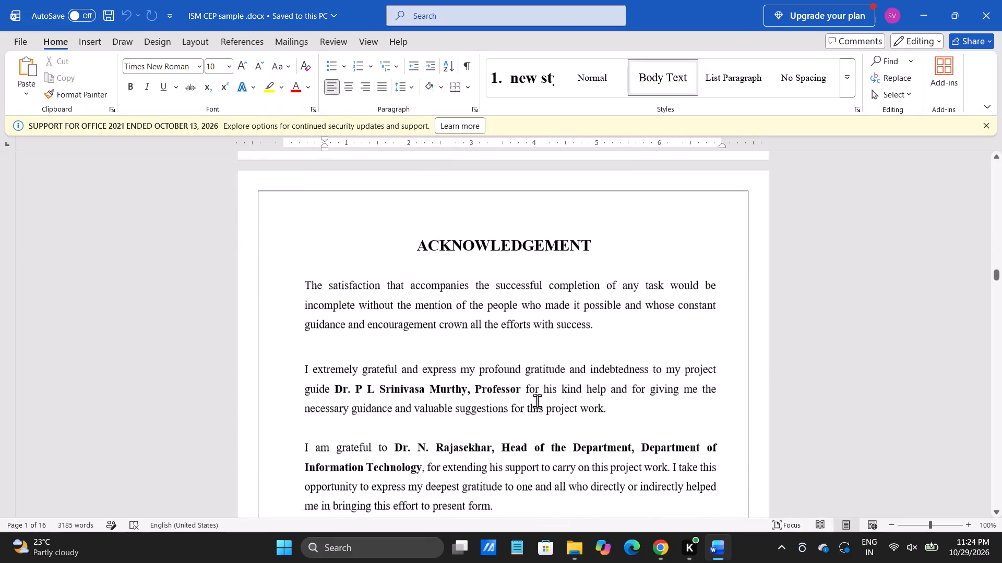
scroll(537, 401, "down", 3)
scroll(537, 401, "up", 1)
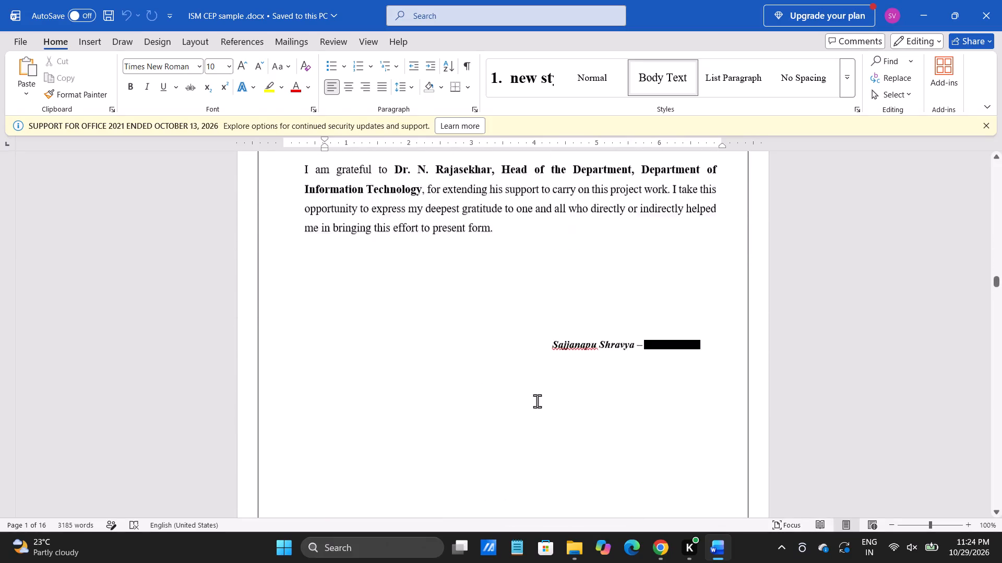
scroll(537, 401, "up", 1)
scroll(537, 401, "down", 2)
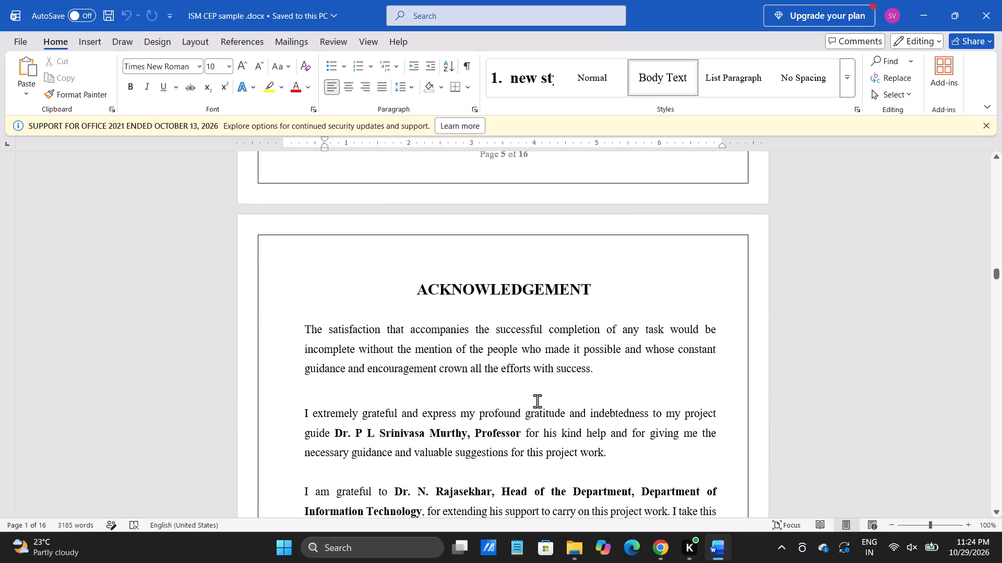
scroll(537, 401, "down", 1)
scroll(537, 401, "up", 1)
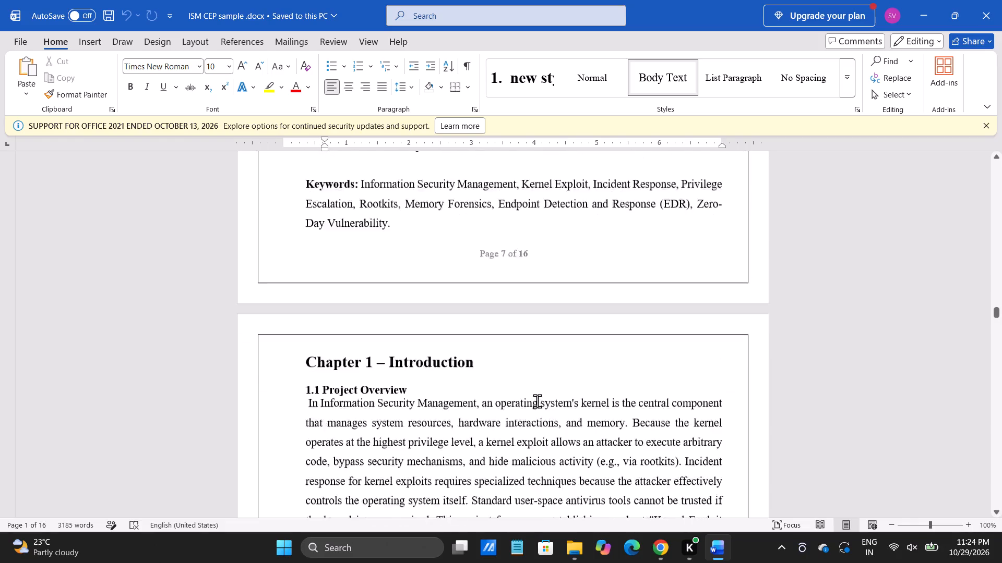
scroll(537, 401, "up", 2)
scroll(537, 401, "down", 2)
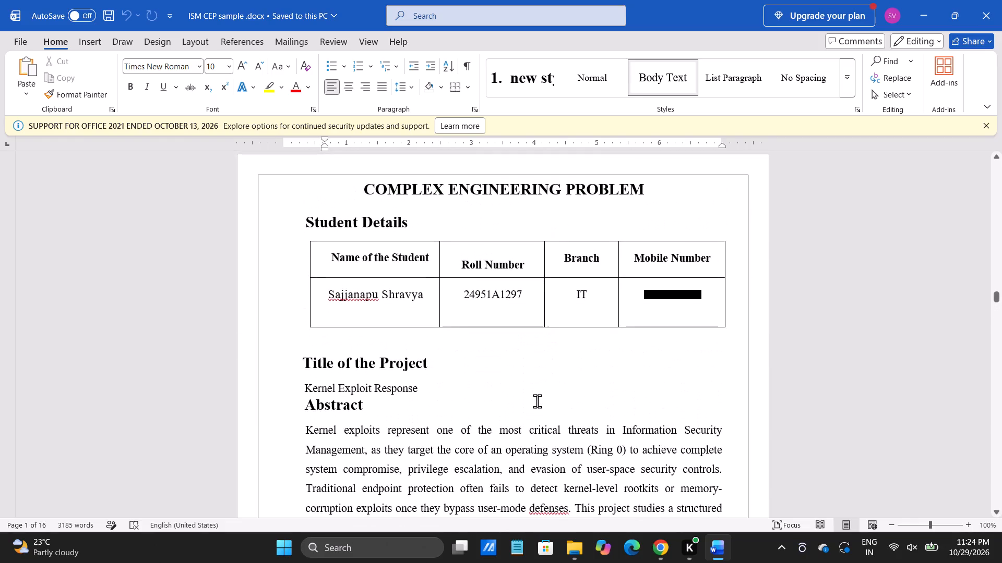
scroll(537, 401, "down", 1)
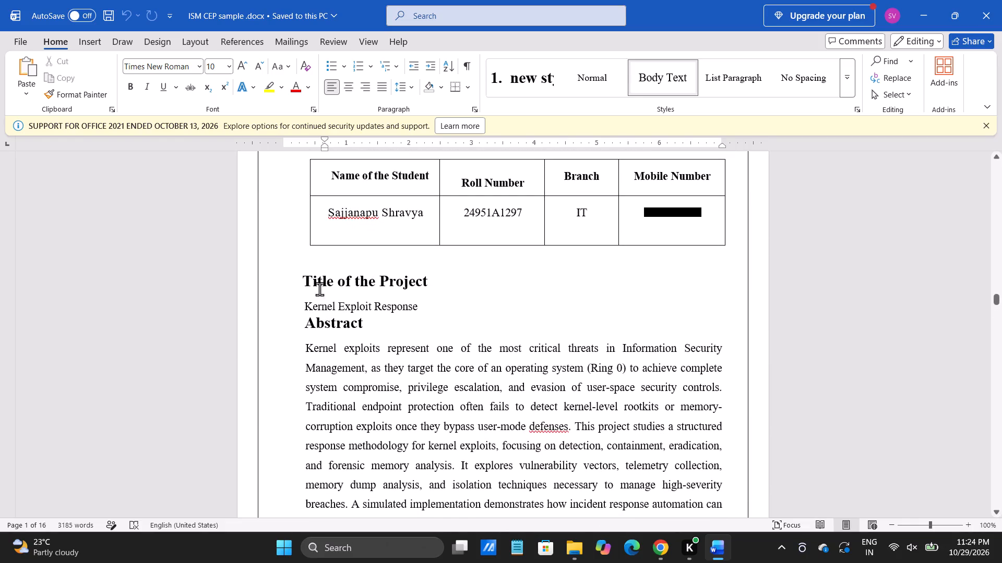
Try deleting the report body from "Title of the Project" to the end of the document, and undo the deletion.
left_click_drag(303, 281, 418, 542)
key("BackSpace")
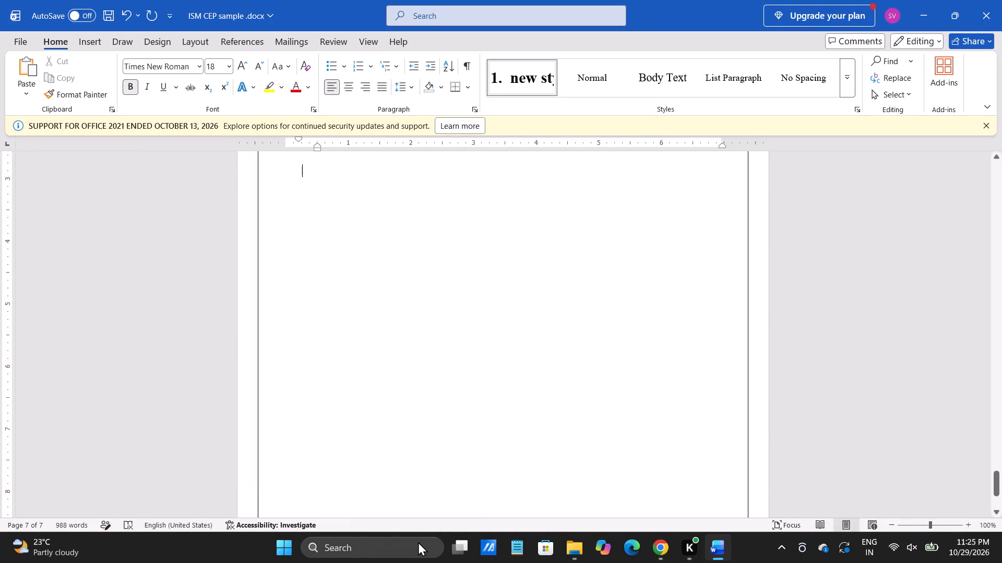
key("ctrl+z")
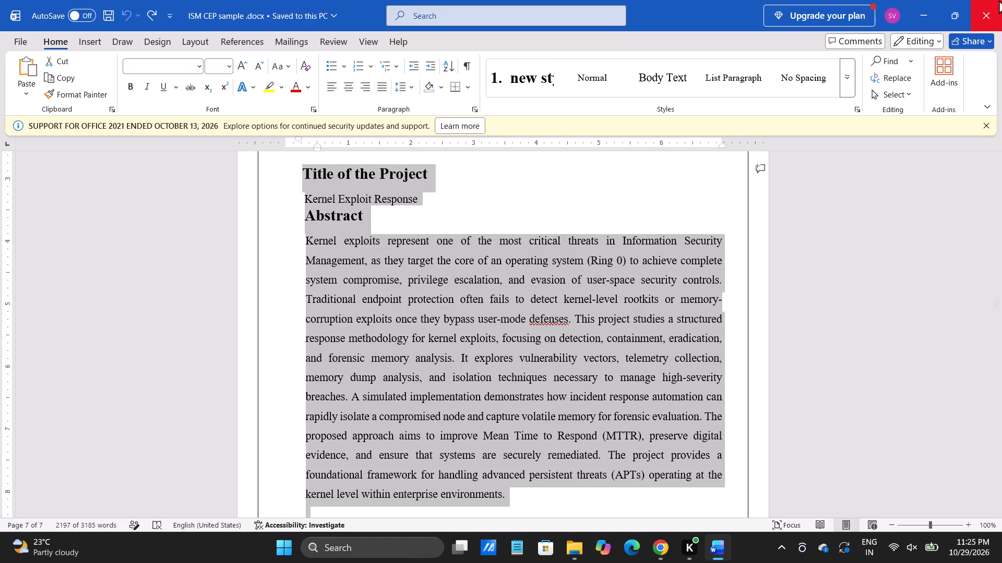
Close the document and reopen ISM CEP sample .docx from the Downloads folder.
left_click(999, 0)
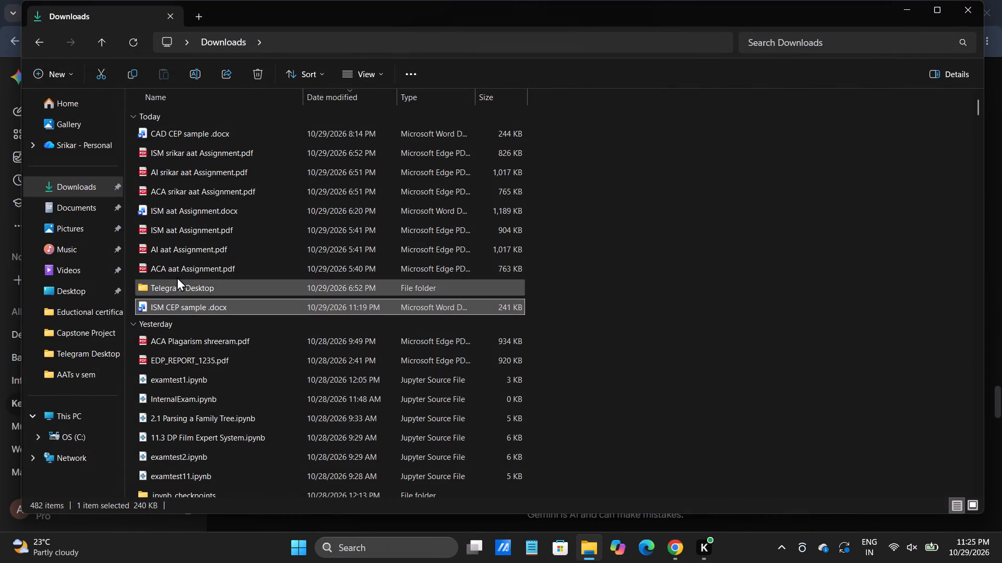
double_click(173, 309)
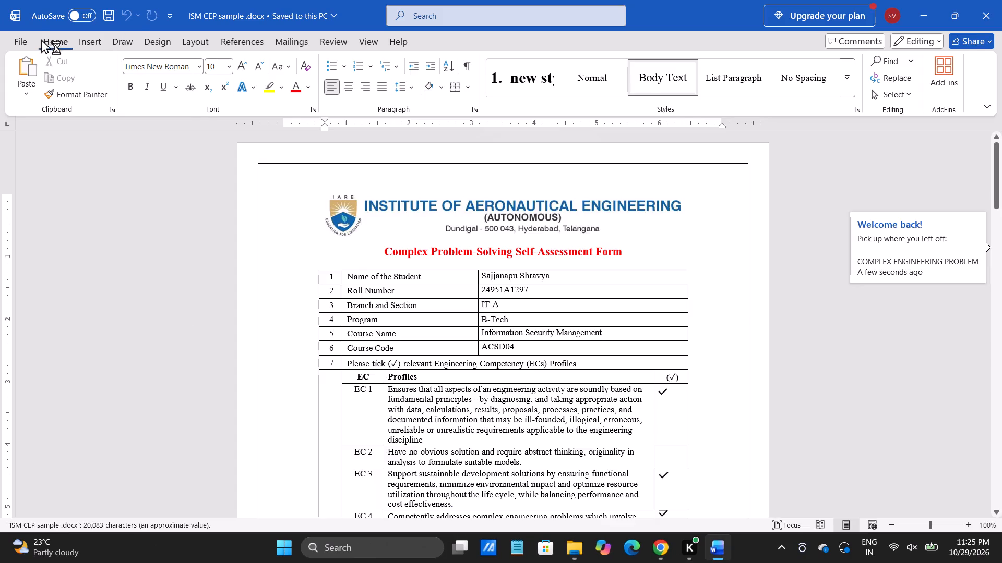
Save a copy of the document in the Downloads folder as "AI CEP sample .docx".
left_click(28, 42)
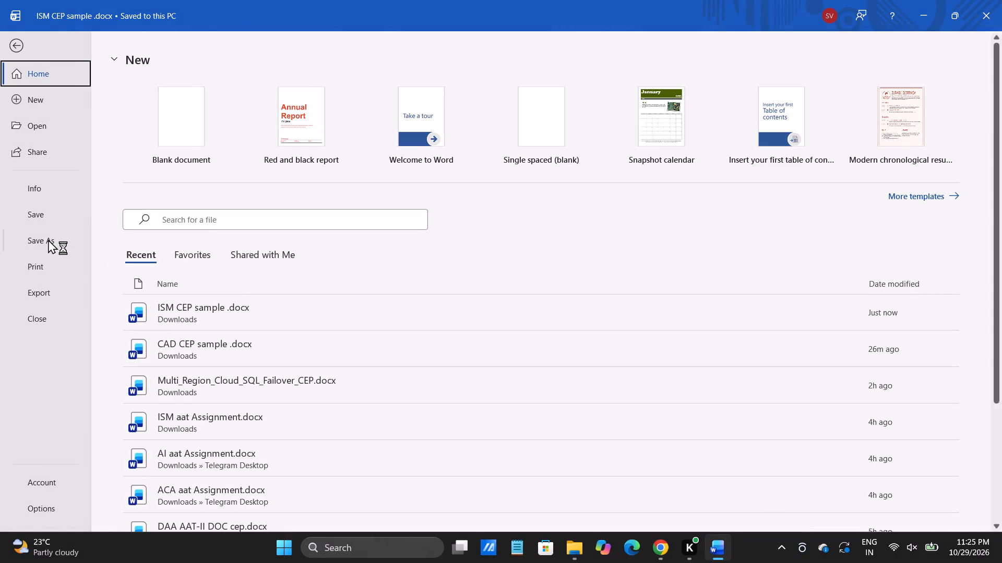
left_click(48, 239)
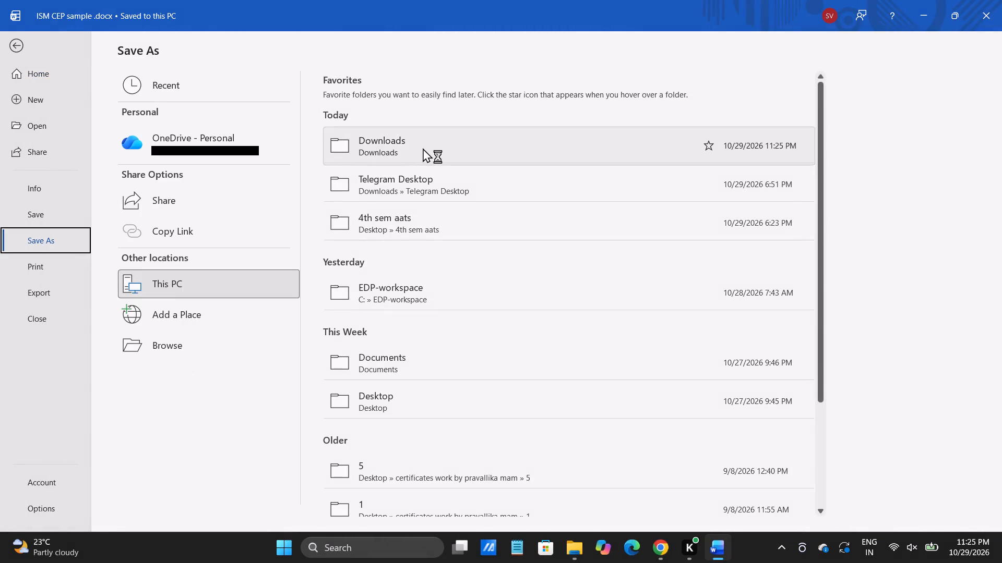
left_click(423, 148)
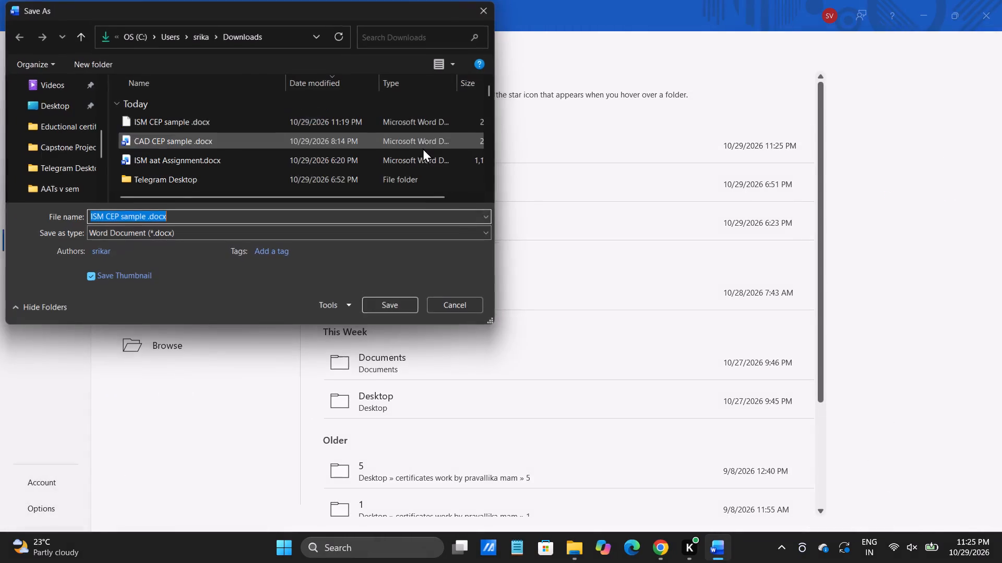
left_click(106, 219)
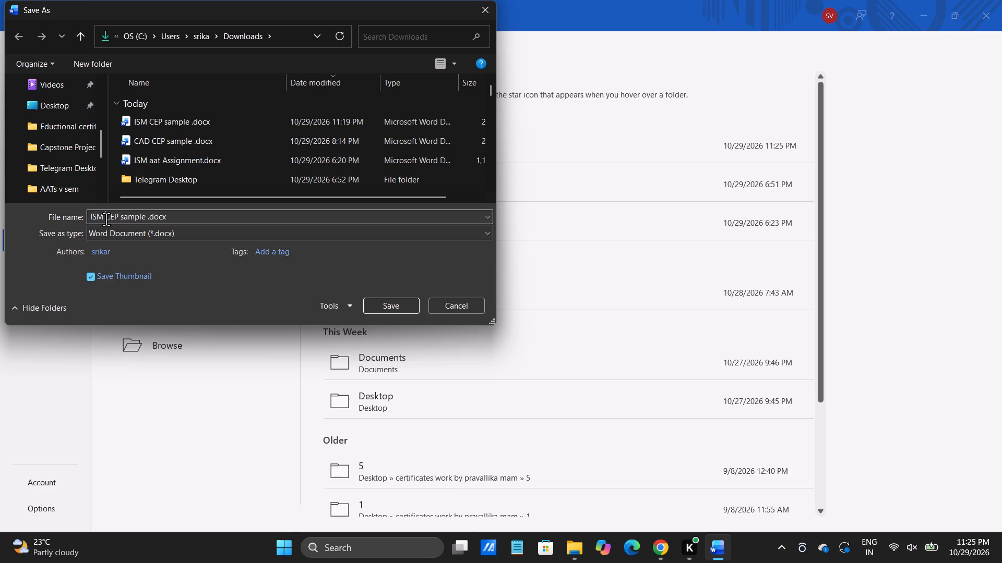
key("Left")
key("BackSpace")
key("BackSpace")
key("BackSpace")
type("ai")
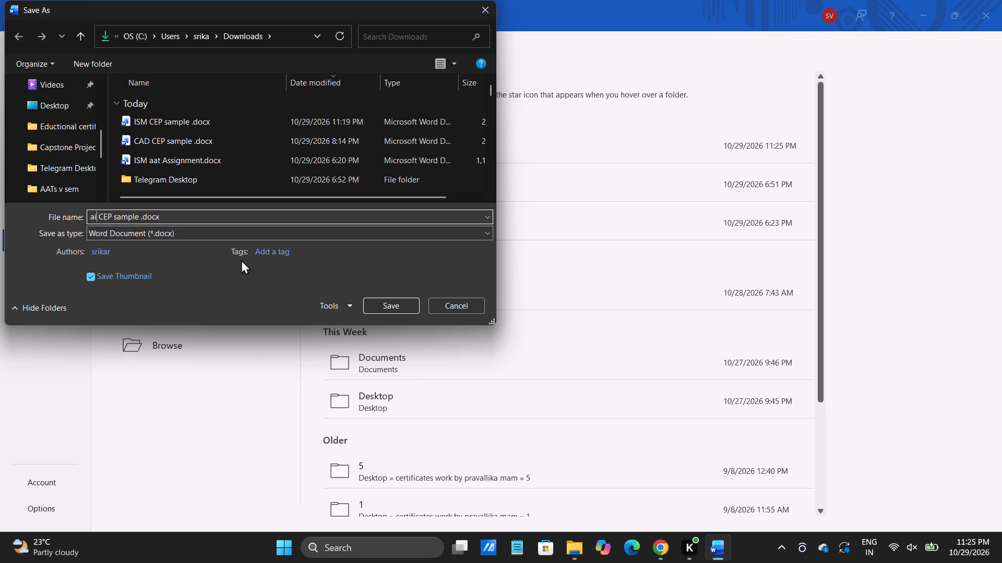
key("BackSpace")
key("BackSpace")
type("AI")
left_click(405, 299)
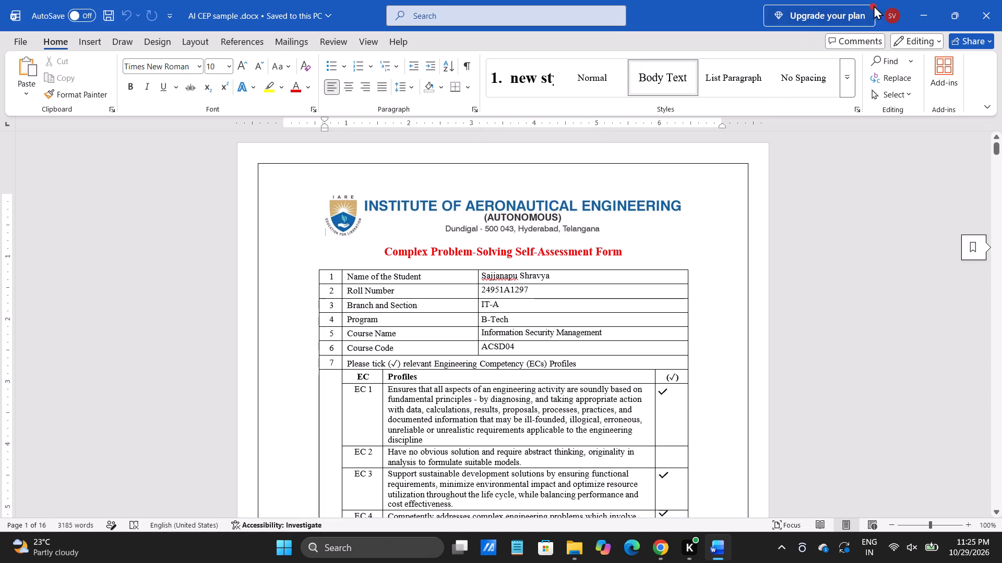
Close the document and open AI CEP sample .docx from the Downloads folder.
left_click(983, 2)
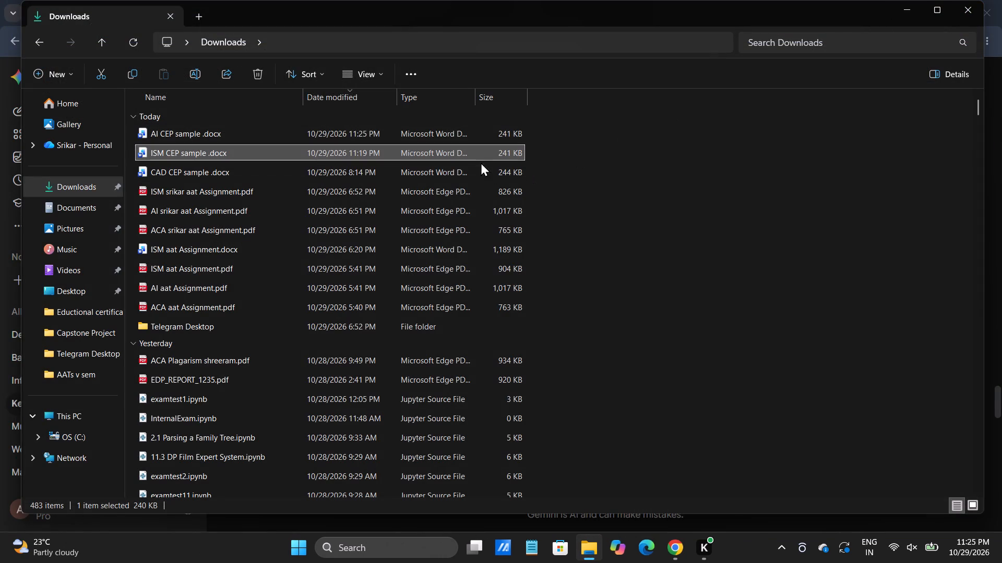
double_click(207, 133)
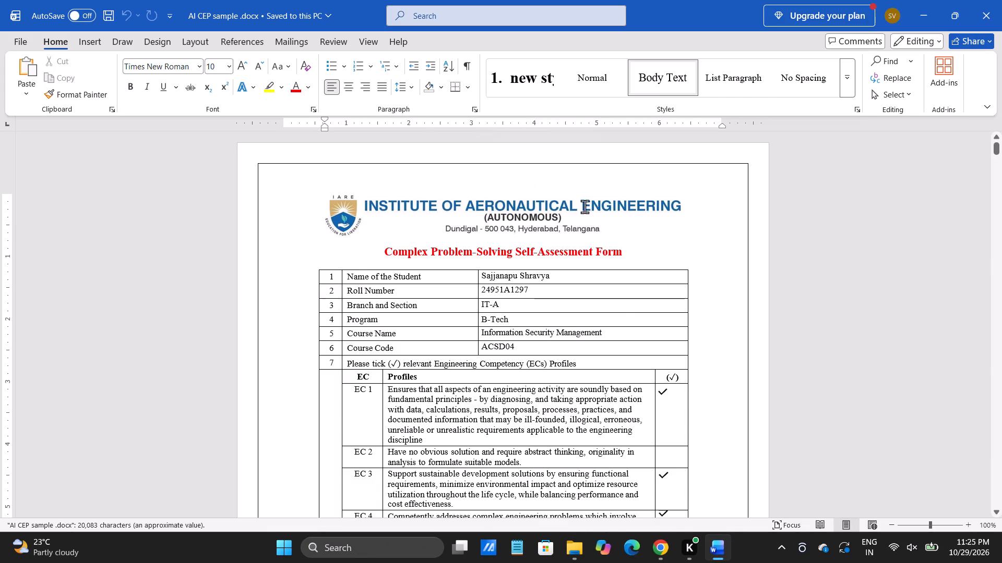
Replace everything from "Title of the Project" to the document's end with the copied Random Forest Classifier report.
scroll(621, 317, "down", 10)
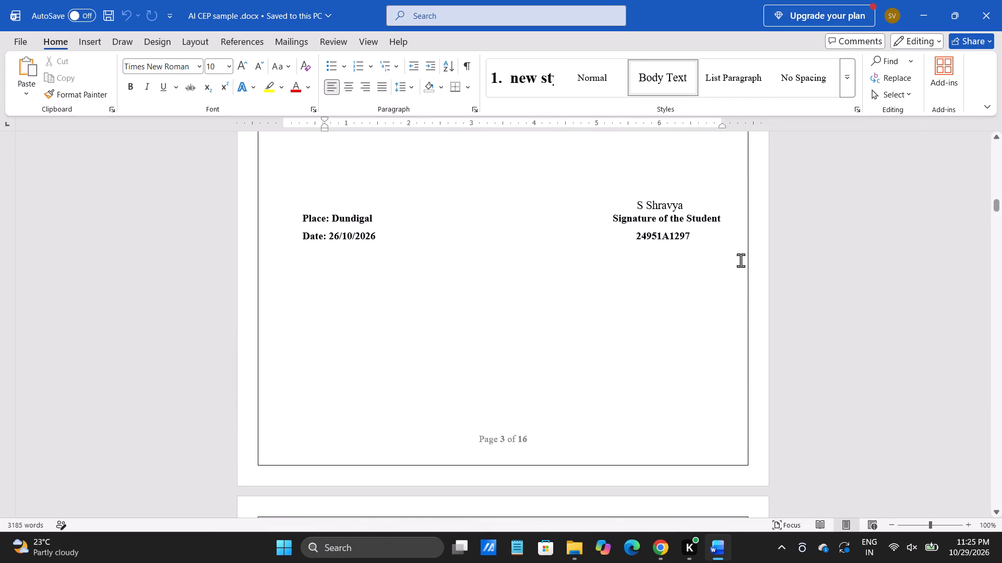
scroll(592, 419, "down", 6)
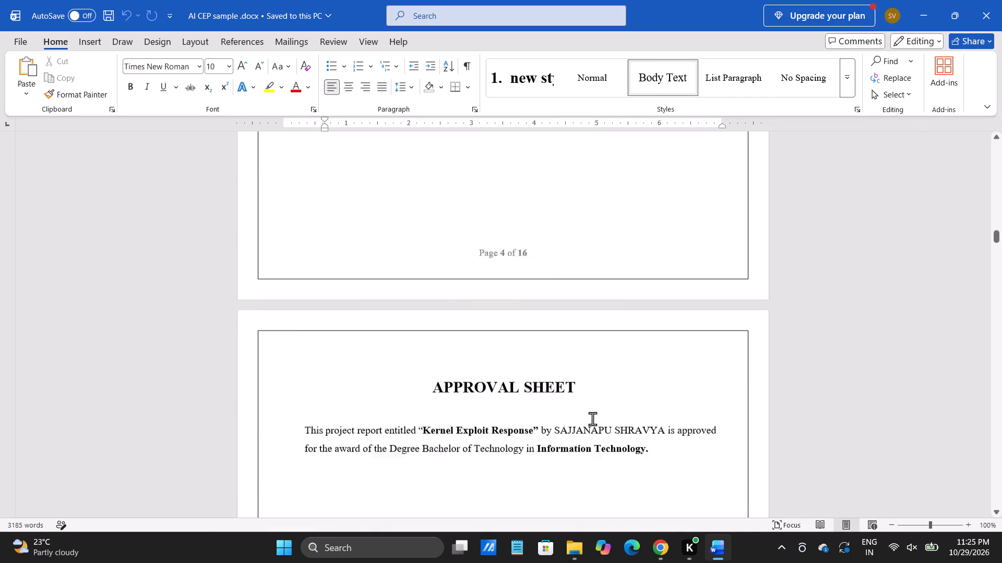
scroll(592, 419, "down", 6)
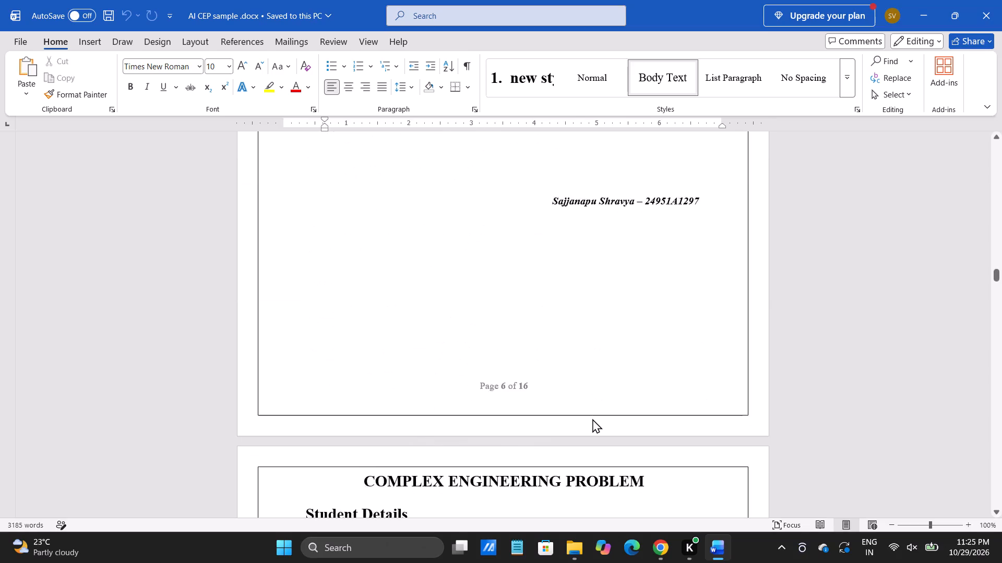
scroll(592, 419, "down", 2)
scroll(592, 419, "up", 1)
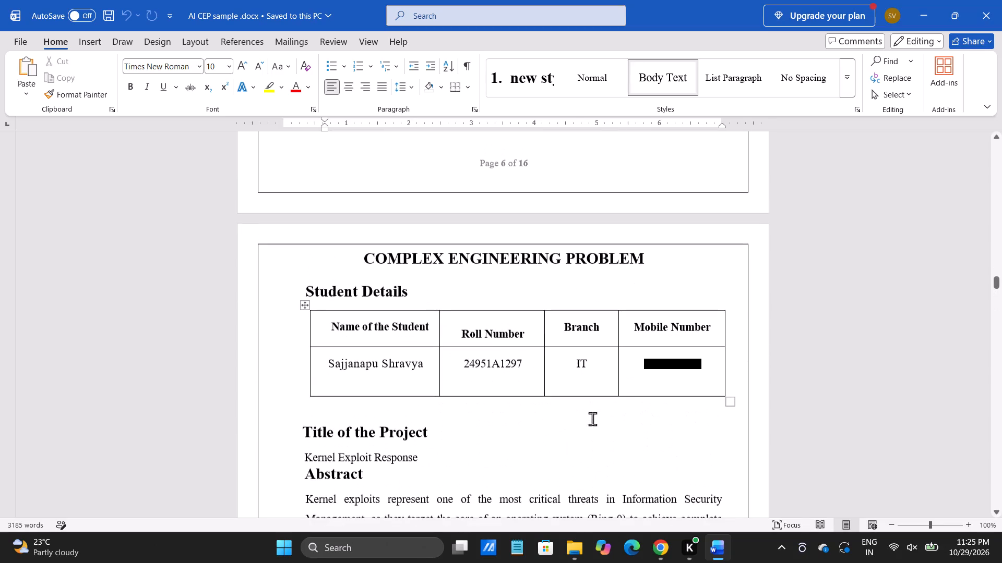
scroll(459, 471, "down", 1)
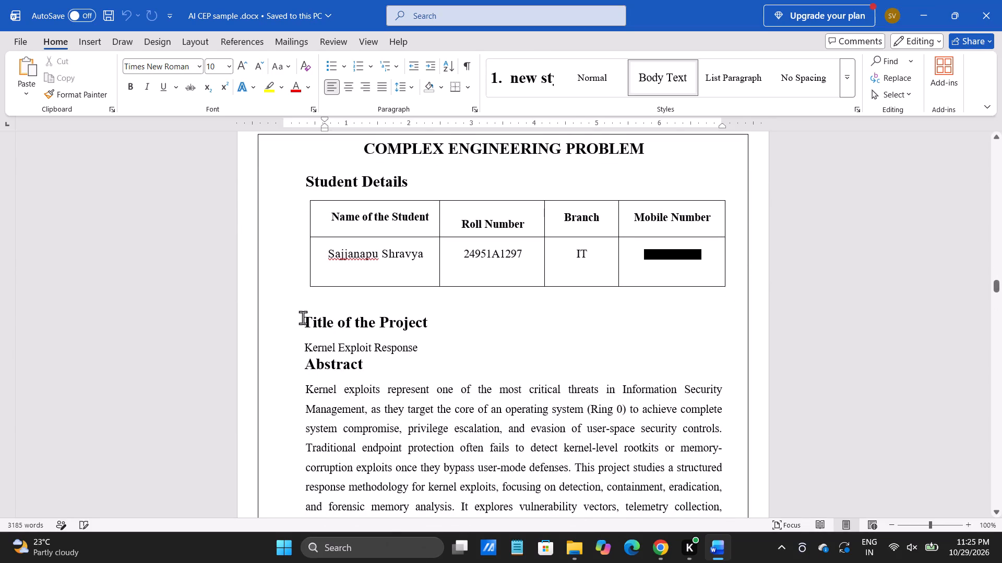
left_click_drag(303, 317, 403, 561)
key("BackSpace")
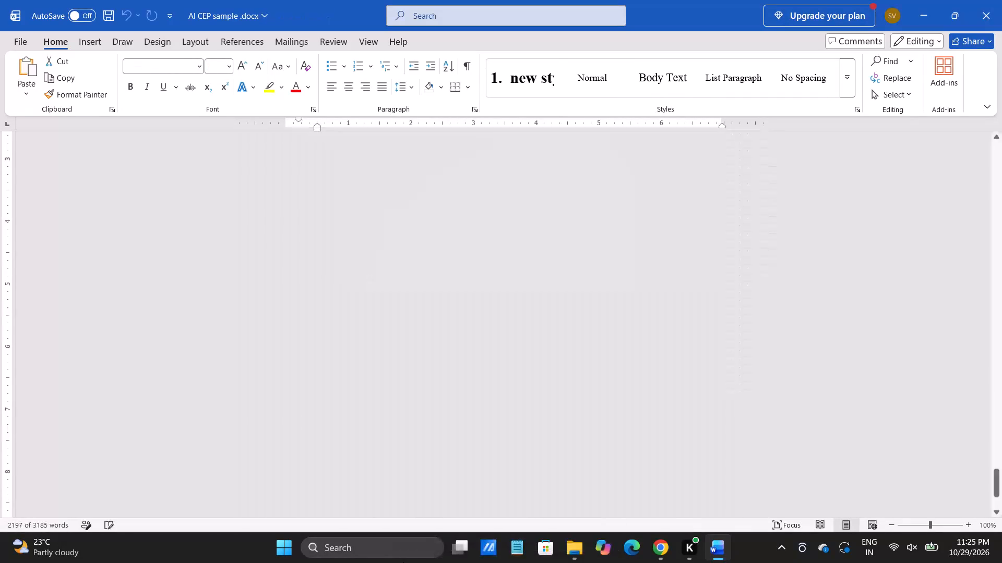
key("ctrl+v")
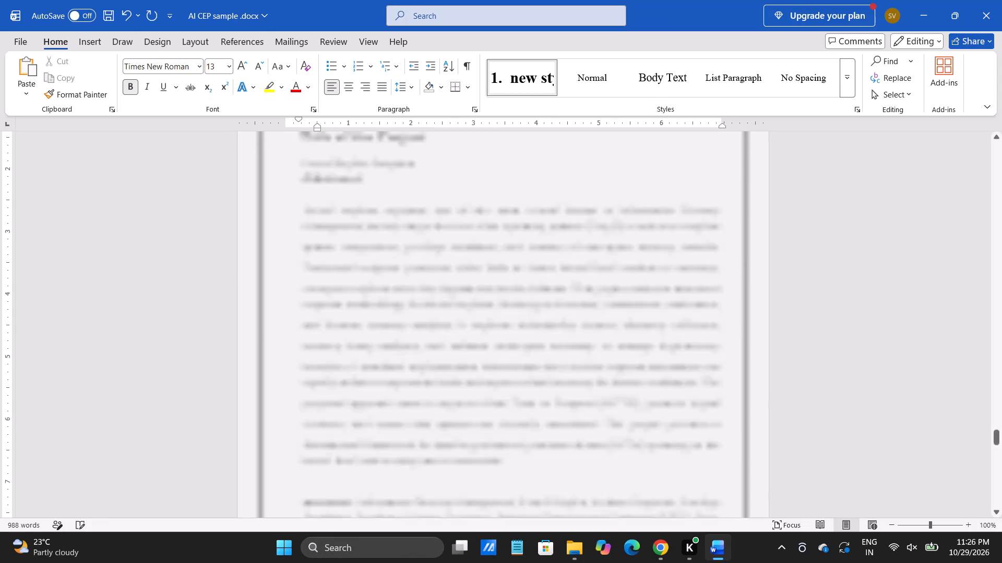
Review the pasted report's formatting from the conclusion back to the project title, including the results table and the preceding front pages.
scroll(479, 348, "up", 10)
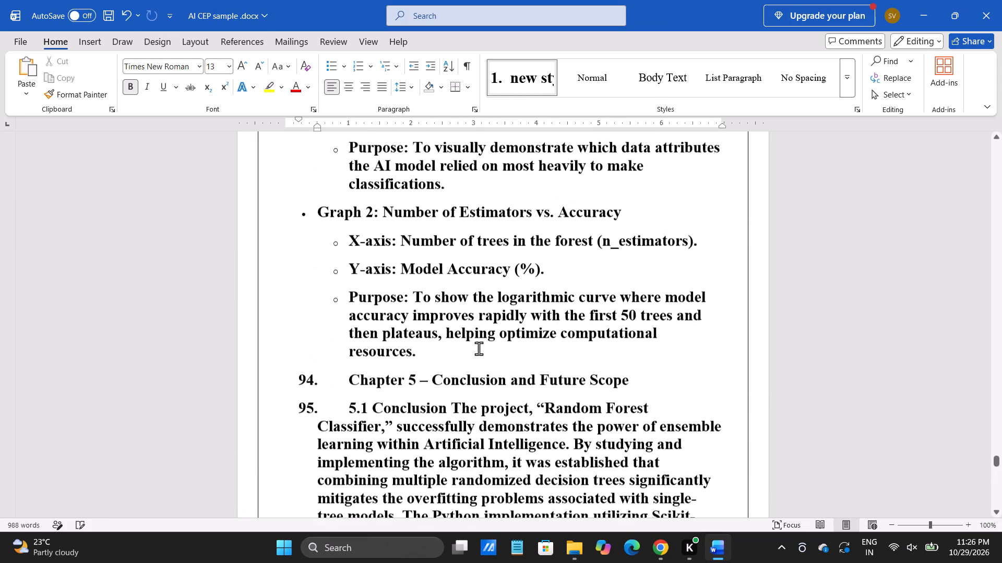
scroll(479, 348, "up", 9)
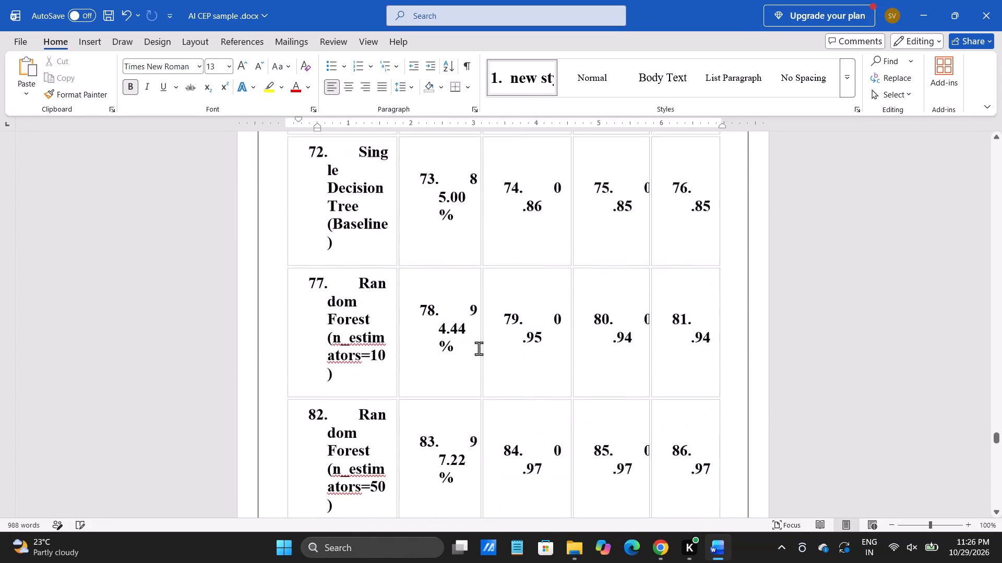
scroll(479, 348, "up", 14)
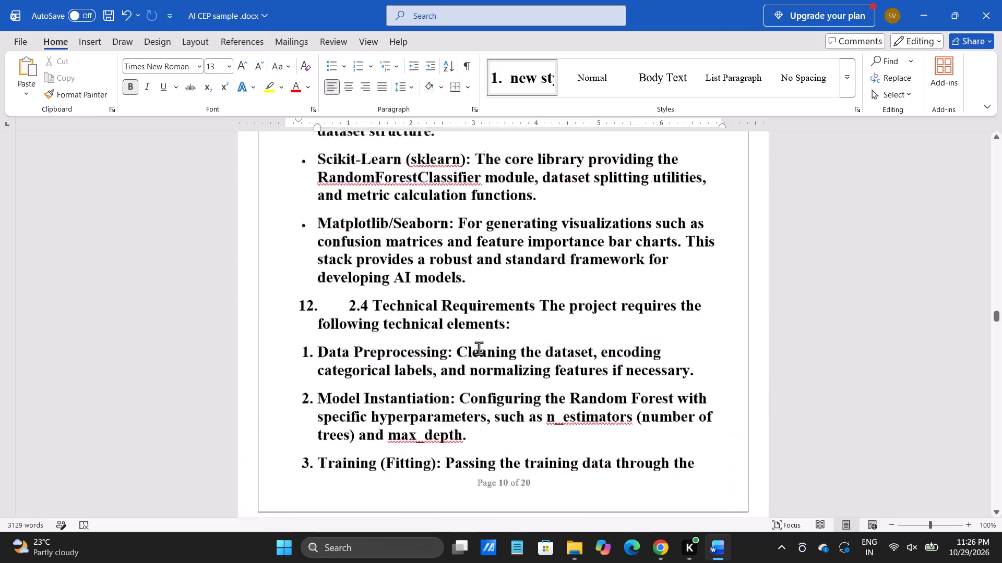
scroll(479, 348, "up", 14)
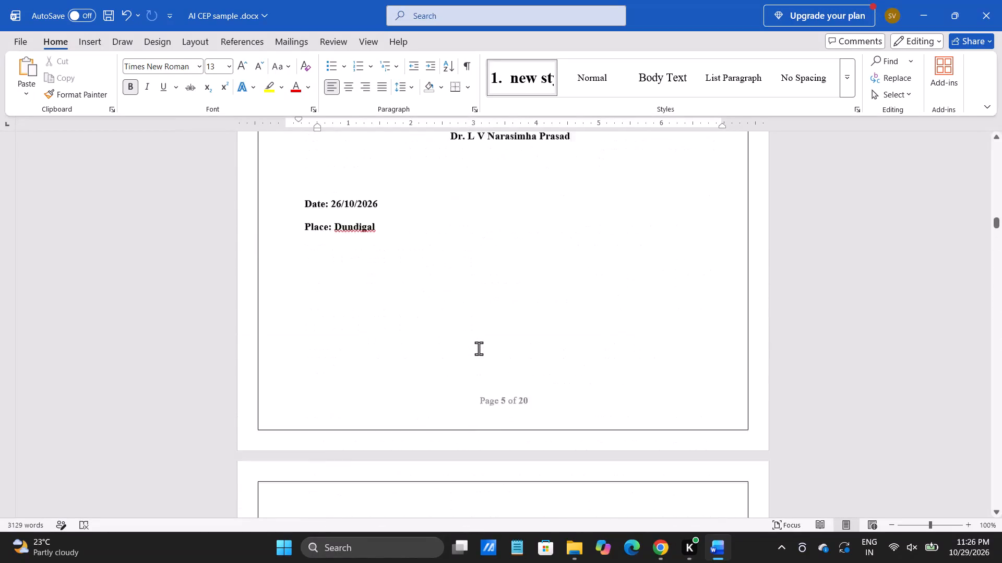
scroll(479, 348, "up", 1)
scroll(479, 348, "down", 3)
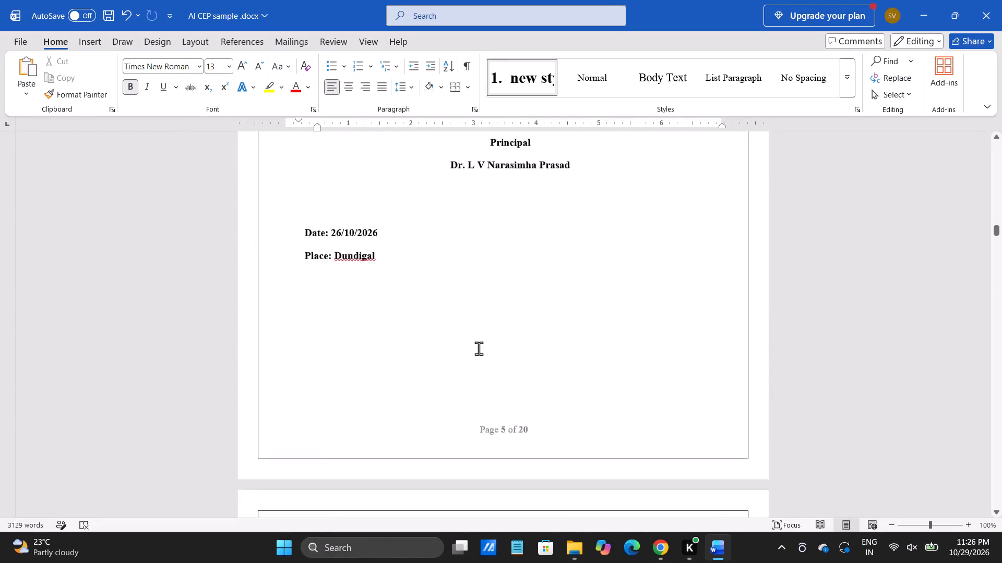
scroll(479, 348, "down", 7)
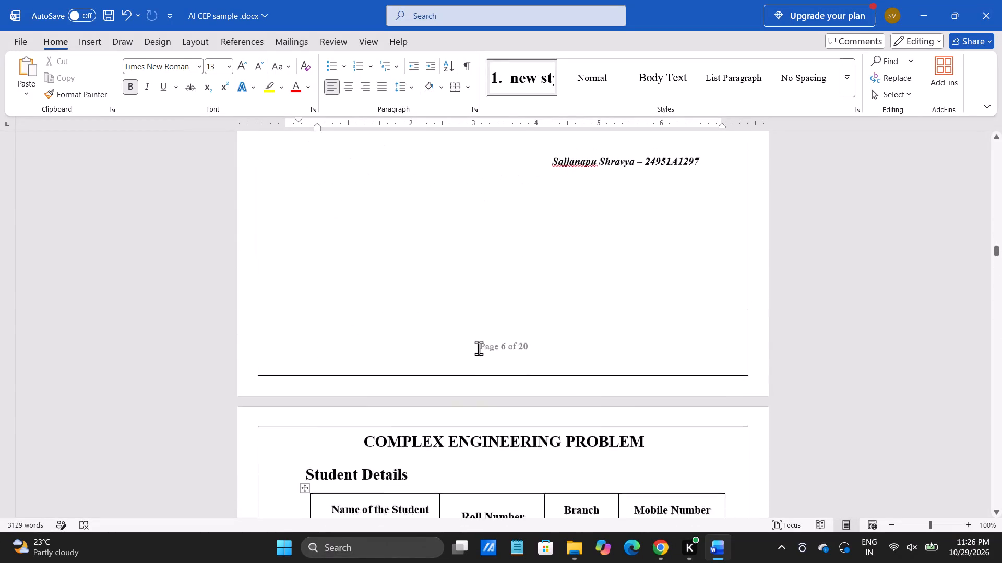
scroll(479, 348, "down", 3)
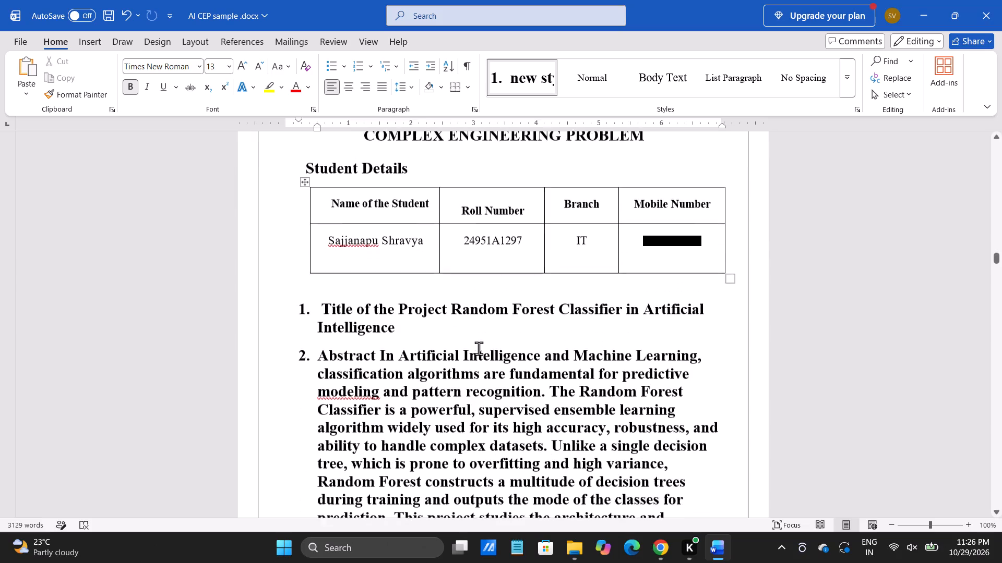
Undo the numbered-heading paste and paste the Random Forest report again below the Student Details table in the Body Text style.
key("ctrl+z")
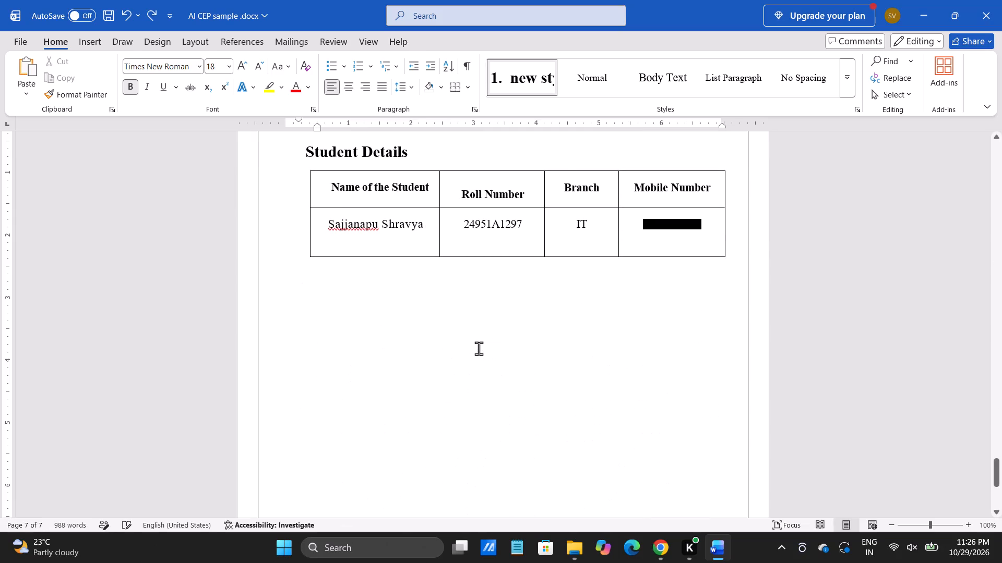
left_click(649, 71)
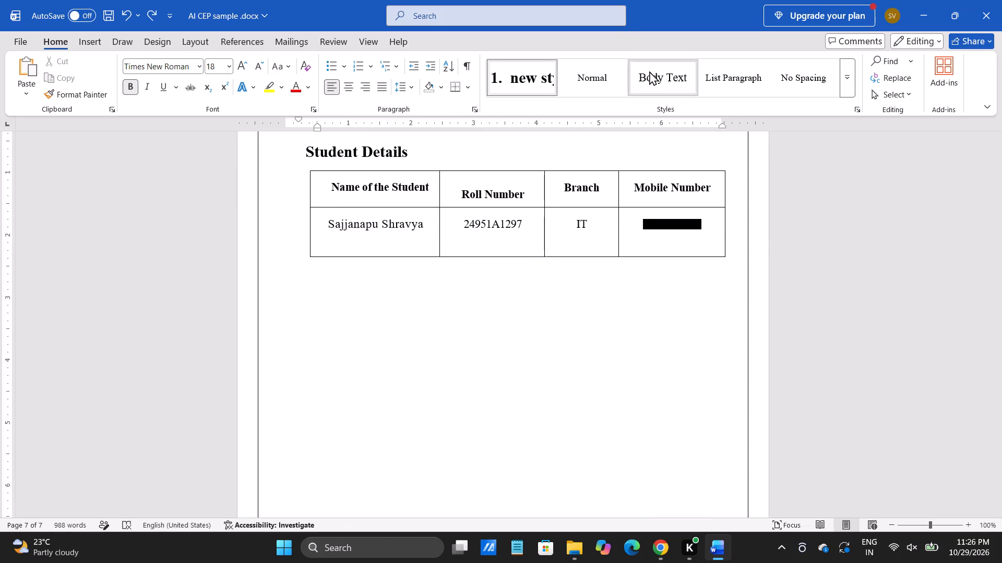
key("ctrl+v")
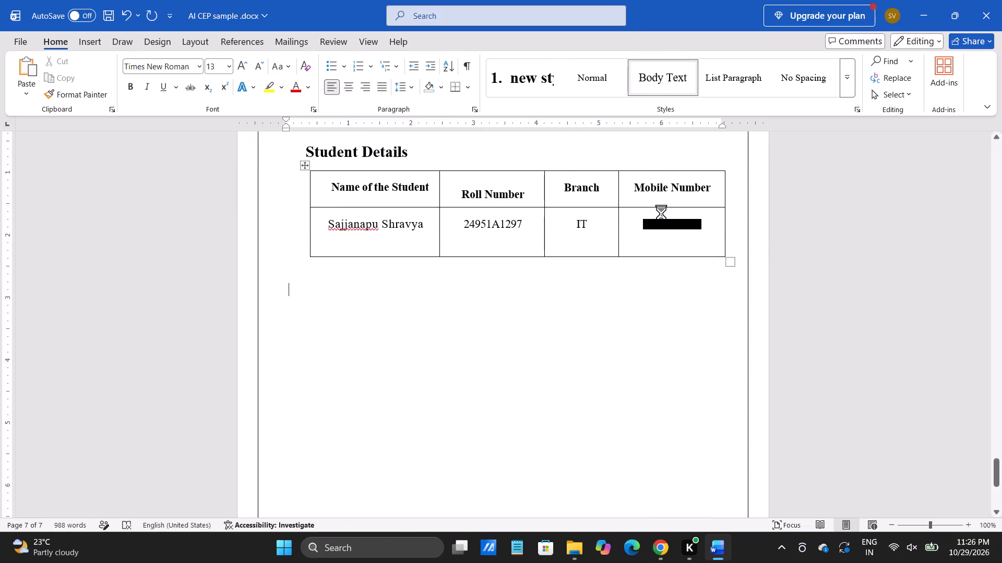
Put the title text and the abstract text on new lines below their "Title of the Project" and "Abstract" headings.
scroll(562, 270, "up", 4)
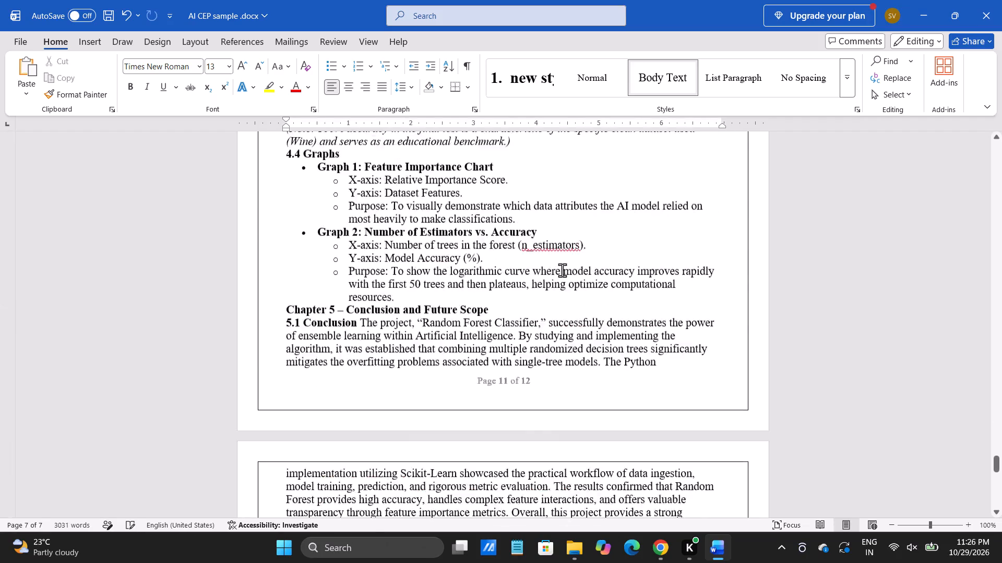
scroll(562, 270, "up", 7)
left_click_drag(463, 273, 545, 291)
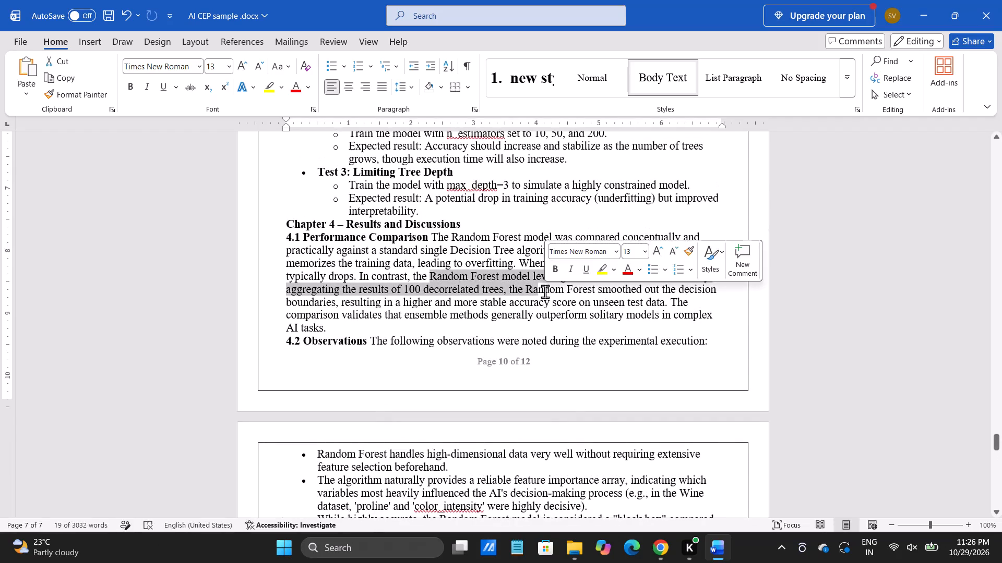
scroll(458, 240, "up", 5)
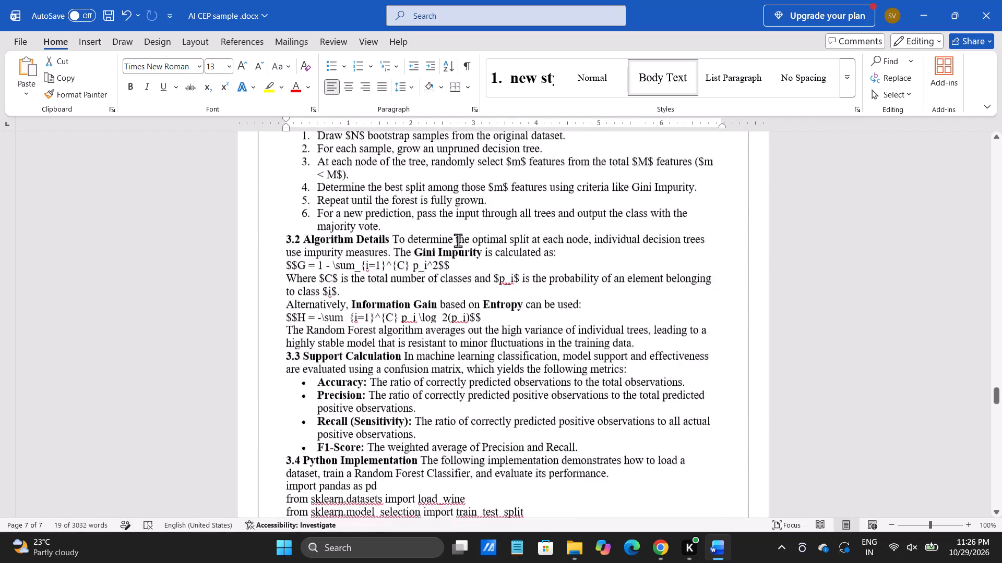
scroll(458, 240, "up", 5)
scroll(458, 240, "down", 2)
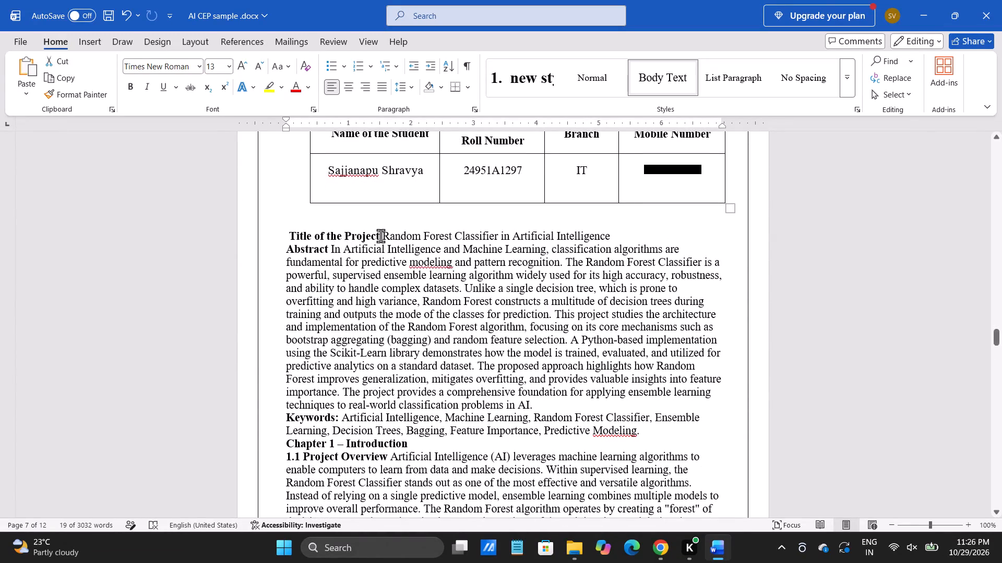
left_click(380, 236)
key("Return")
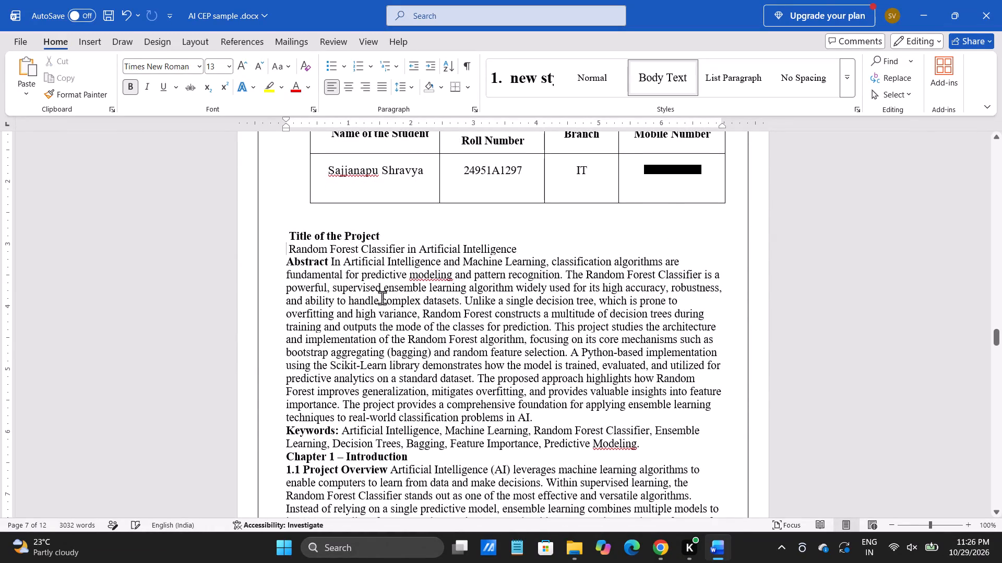
left_click(332, 260)
key("Return")
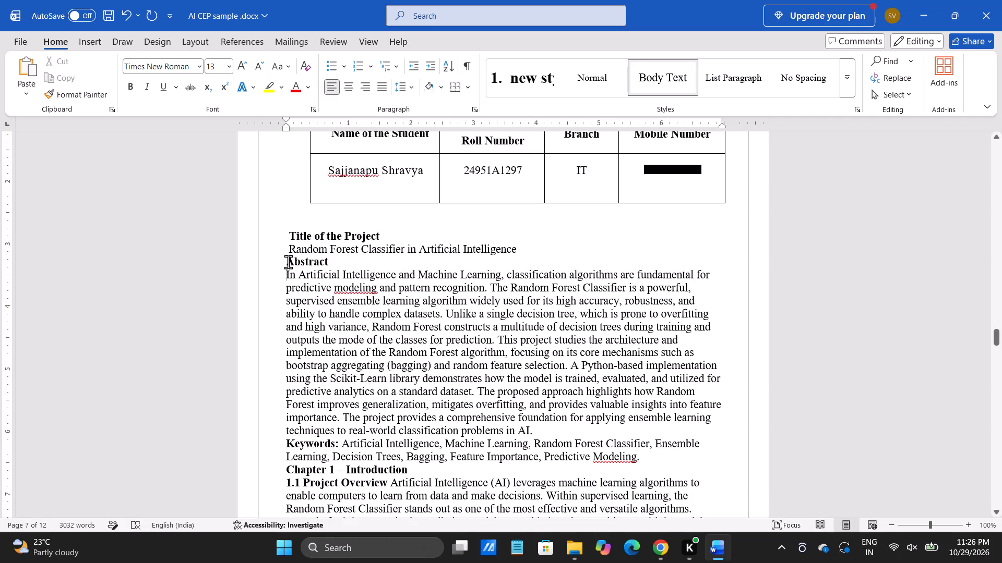
Justify all report text from "Title of the Project" through the end of the references.
scroll(337, 315, "down", 2)
scroll(337, 315, "up", 1)
scroll(349, 173, "up", 1)
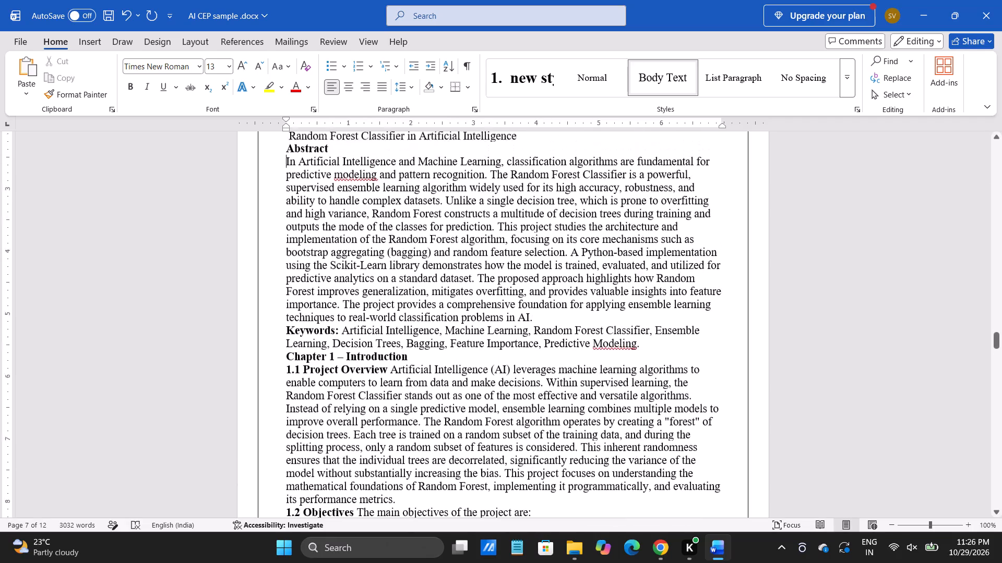
scroll(349, 173, "up", 1)
left_click(288, 250)
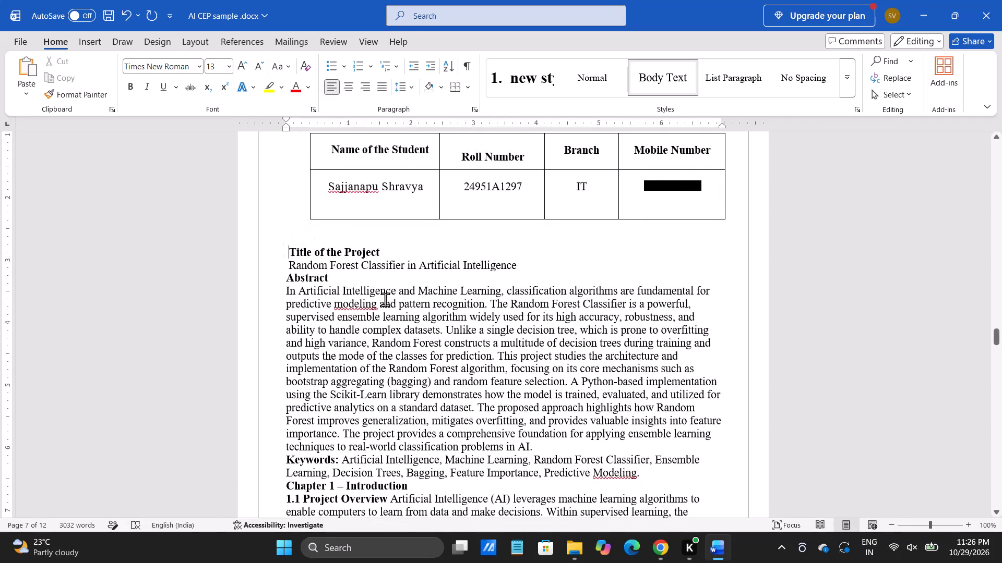
key("ctrl+shift+Down")
key("ctrl+shift+Down")
key("ctrl+shift+Down")
key("ctrl+shift+Down")
key("ctrl+shift+Down")
key("ctrl+shift+Down")
key("ctrl+shift+Down")
key("ctrl+shift+Down")
key("ctrl+shift+Down")
key("ctrl+shift+Down")
key("ctrl+shift+Down")
key("ctrl+shift+Down")
key("ctrl+shift+Down")
key("ctrl+shift+Down")
key("ctrl+shift+Down")
key("ctrl+shift+Down")
key("ctrl+shift+Down")
key("ctrl+shift+Down")
key("ctrl+shift+Down")
key("ctrl+shift+Down")
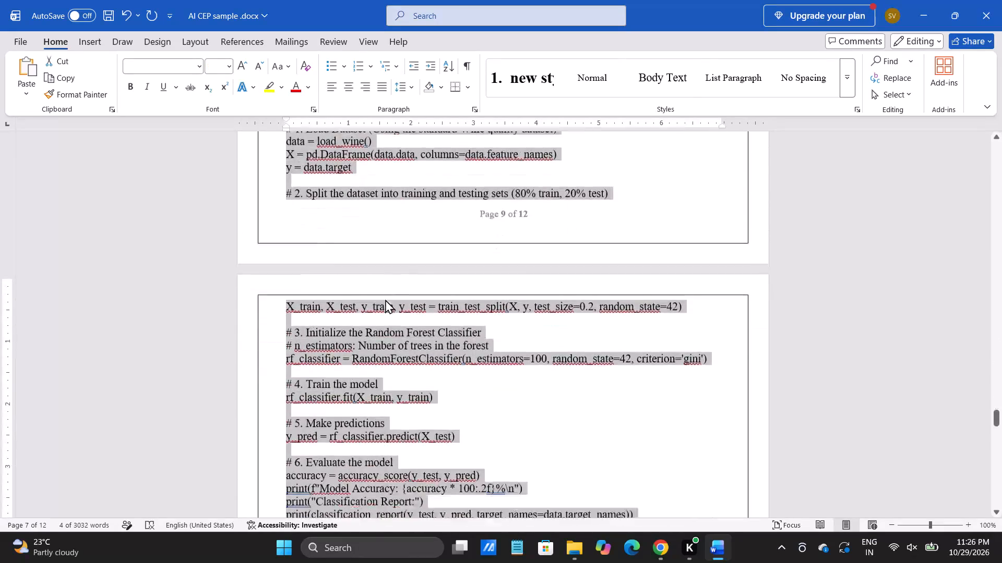
key("ctrl+shift+Down")
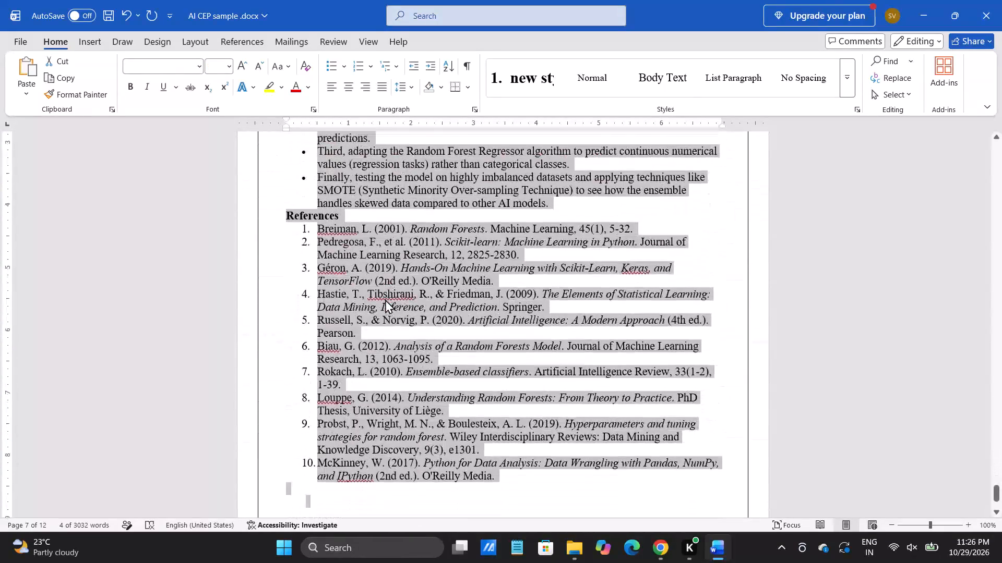
key("ctrl+shift+Down")
key("ctrl+shift+Down")
key("ctrl+shift+Down")
key("ctrl+shift+Down")
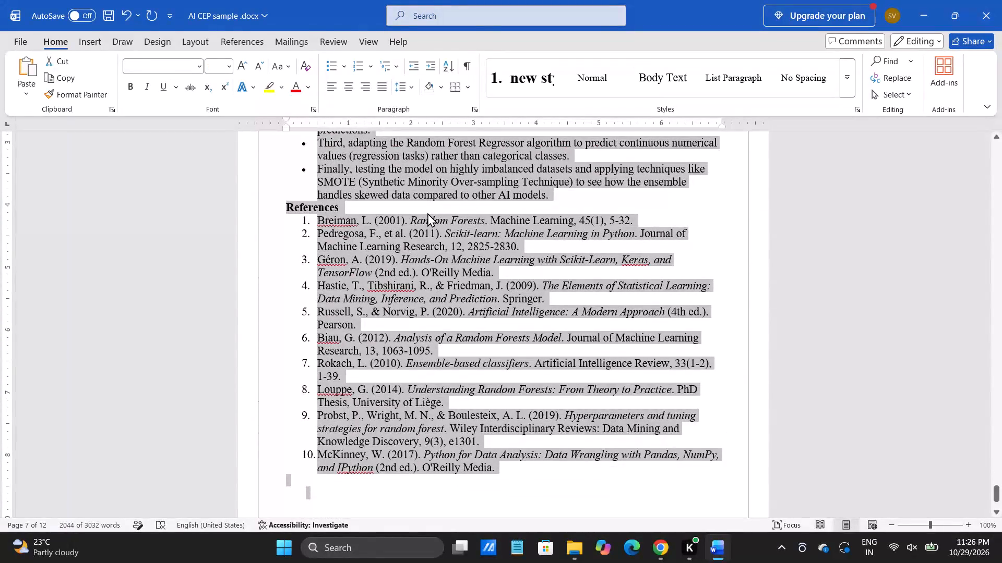
key("ctrl+j")
Ignore all spelling flags for the word "modeling", starting from its occurrence in the abstract.
scroll(505, 314, "up", 6)
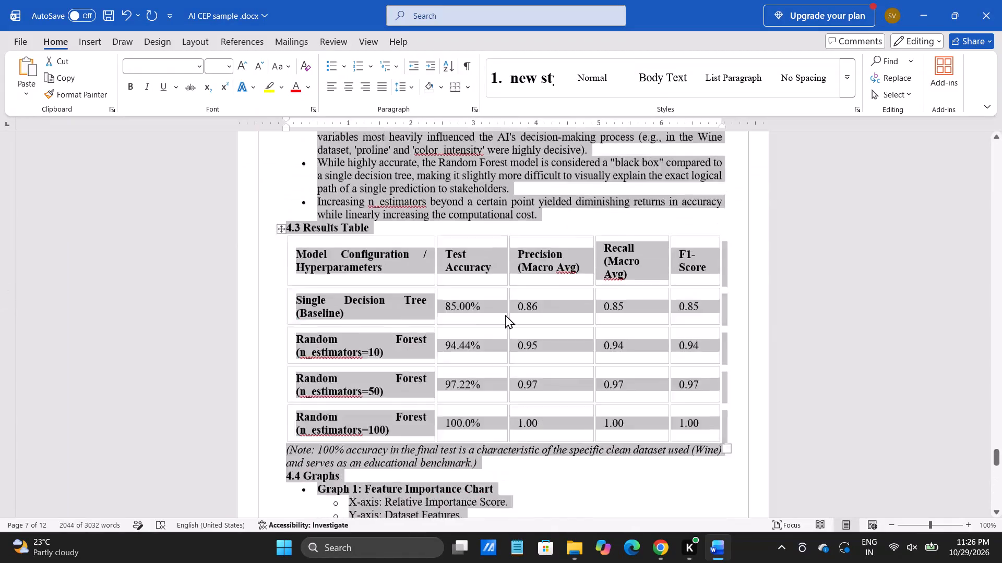
scroll(505, 314, "up", 5)
scroll(505, 314, "down", 2)
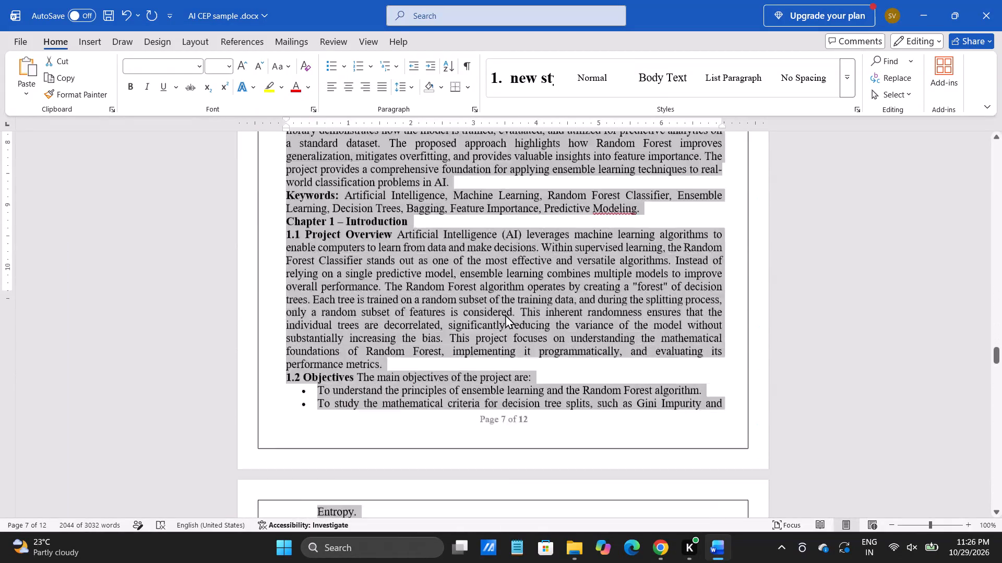
scroll(477, 302, "up", 1)
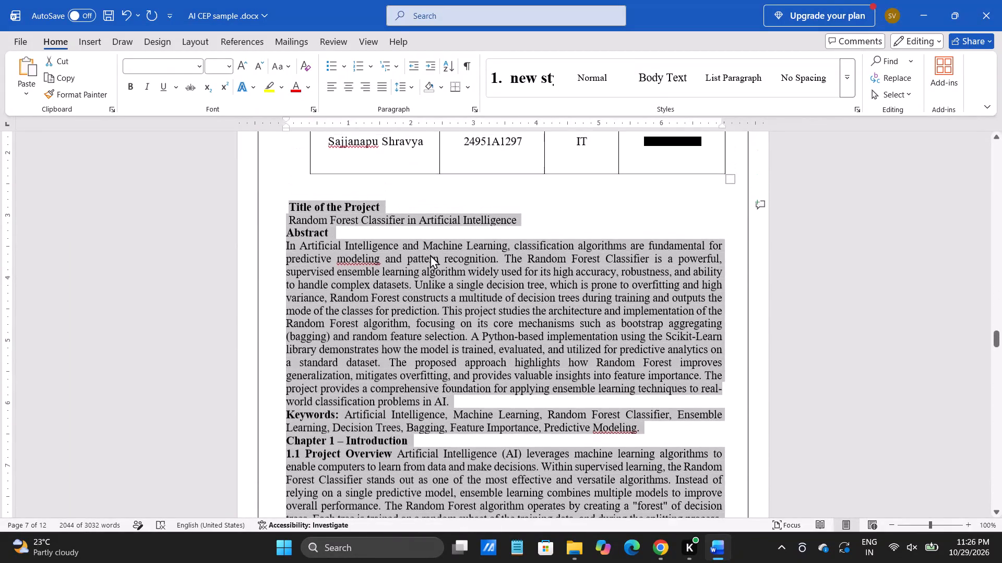
left_click(404, 241)
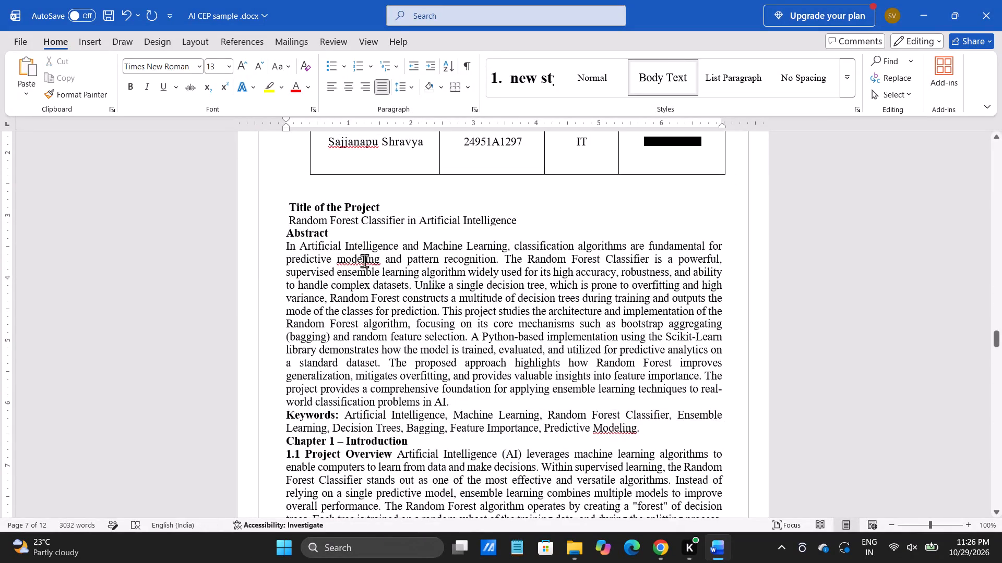
left_click(364, 261)
right_click(364, 261)
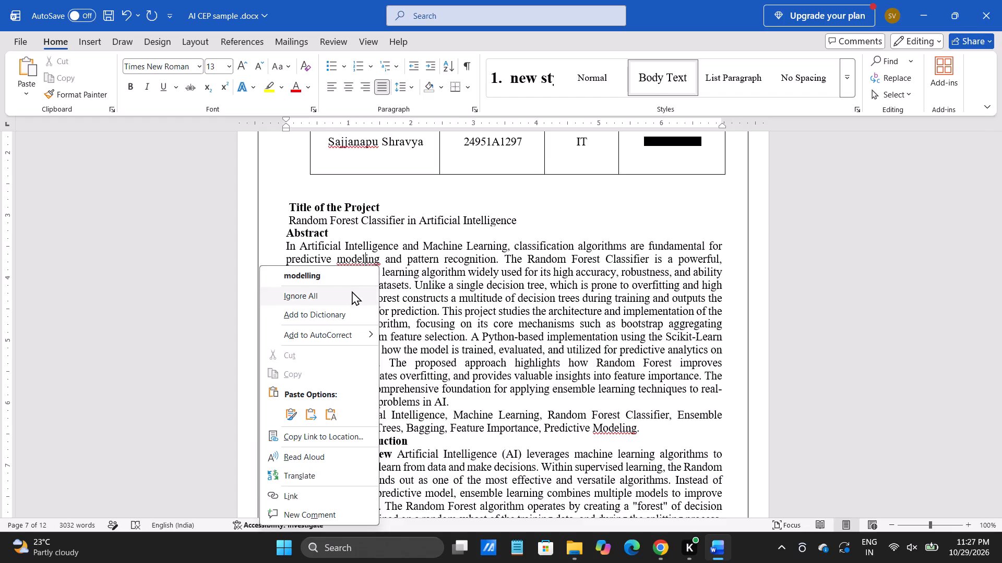
left_click(352, 291)
Delete "in Artificial Intelligence" from the project title so it reads "Random Forest Classifier".
scroll(398, 247, "up", 1)
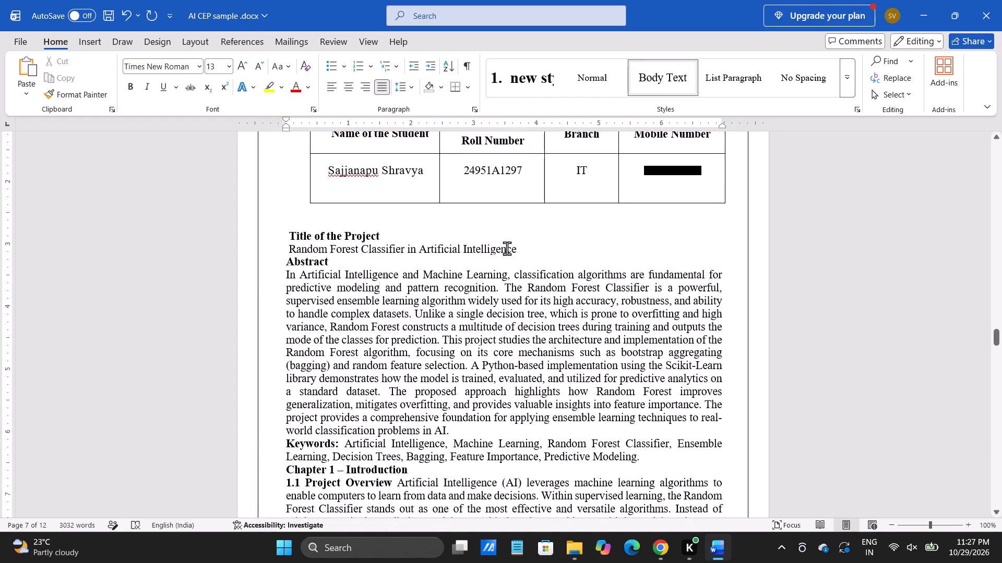
left_click_drag(520, 247, 411, 249)
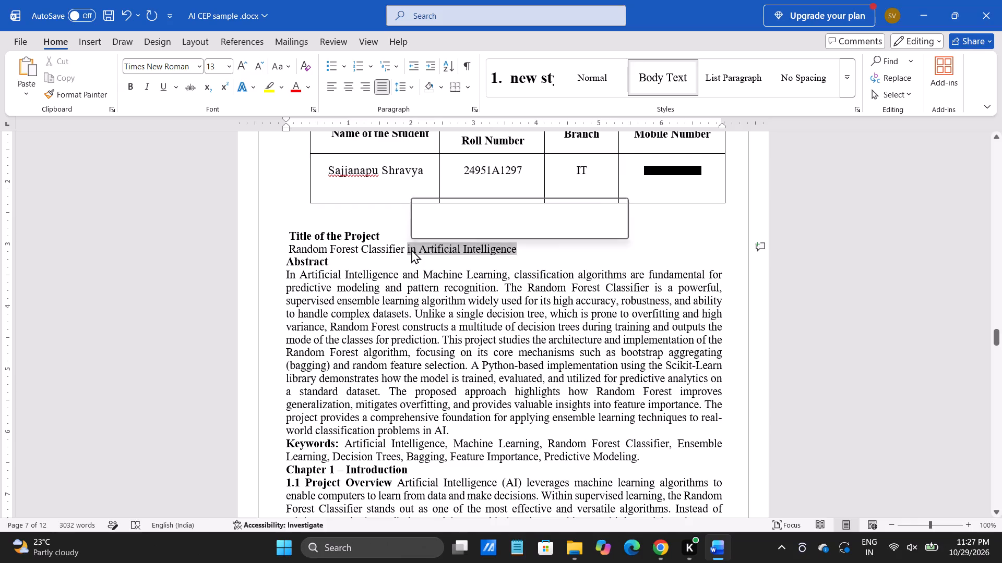
key("BackSpace")
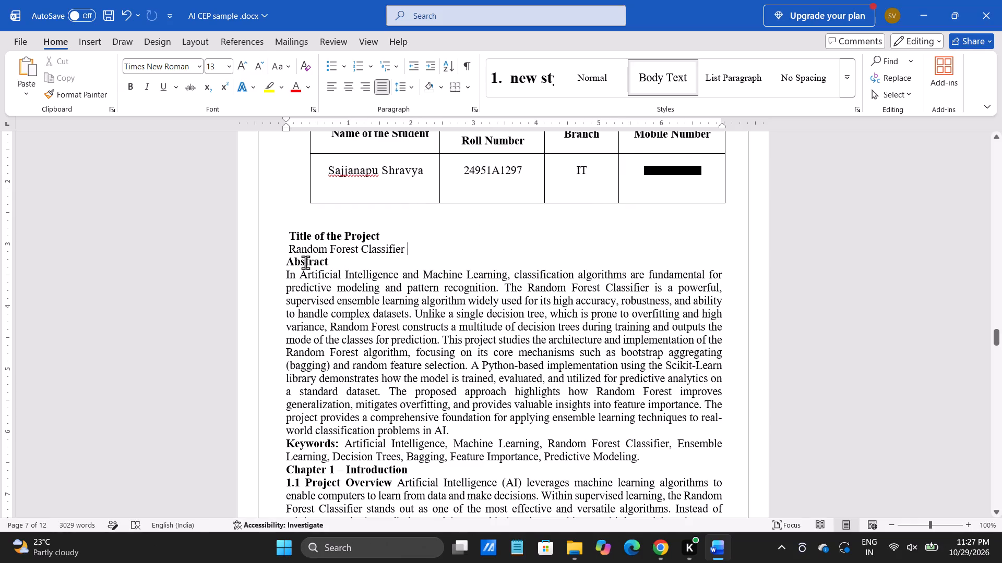
Indent the Abstract heading and its paragraph slightly so they line up with the project title.
left_click_drag(288, 260, 318, 307)
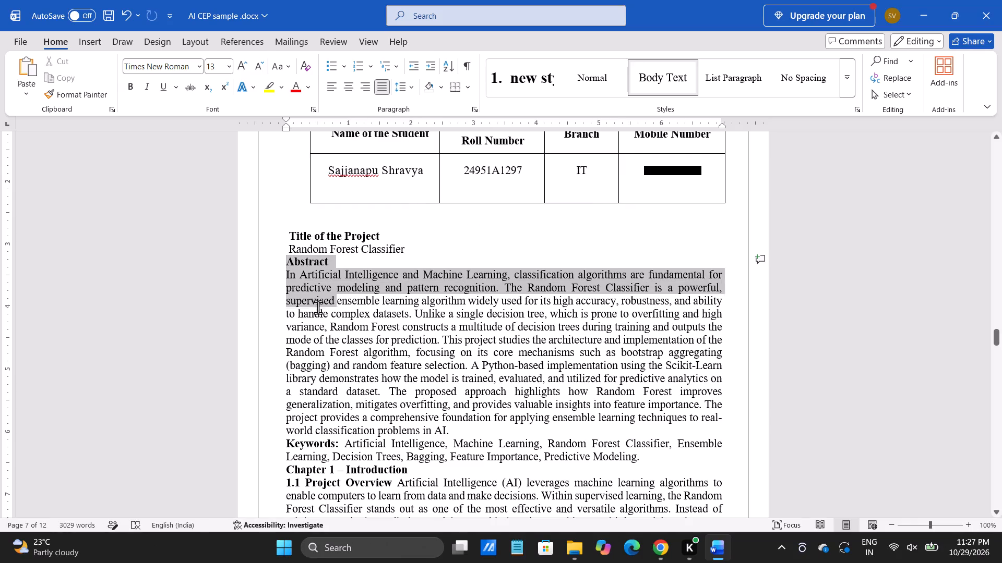
left_click_drag(318, 307, 489, 431)
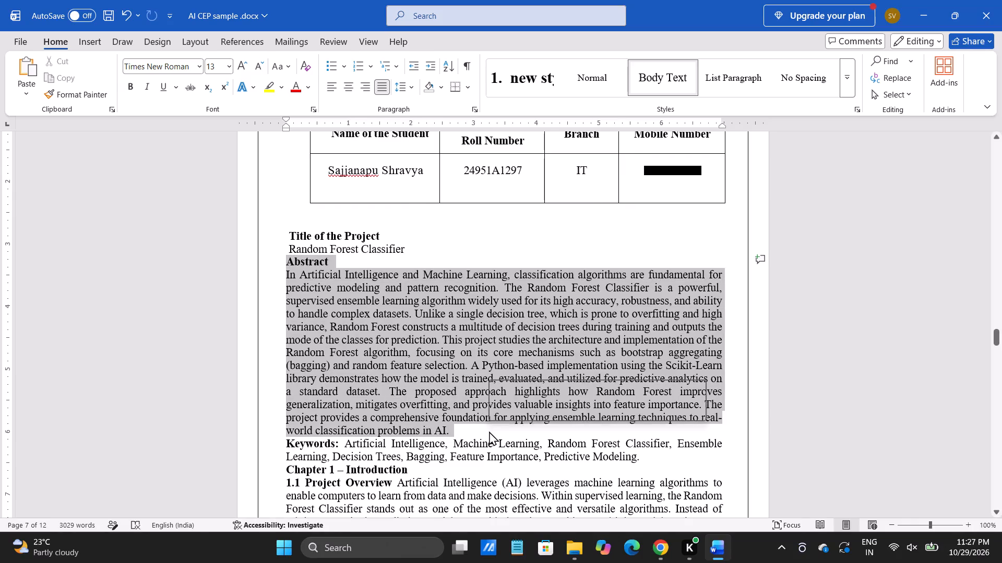
left_click(288, 128)
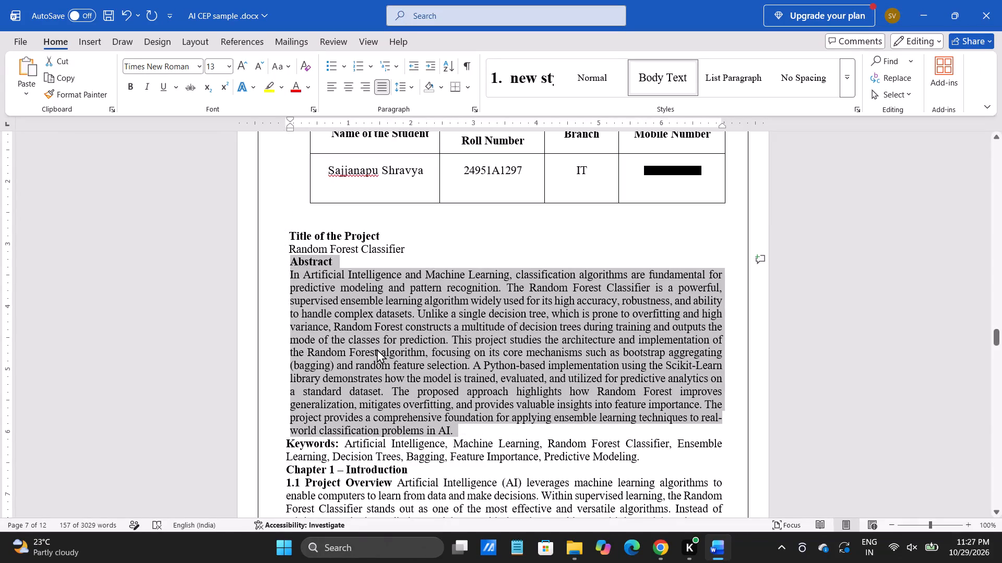
left_click(377, 349)
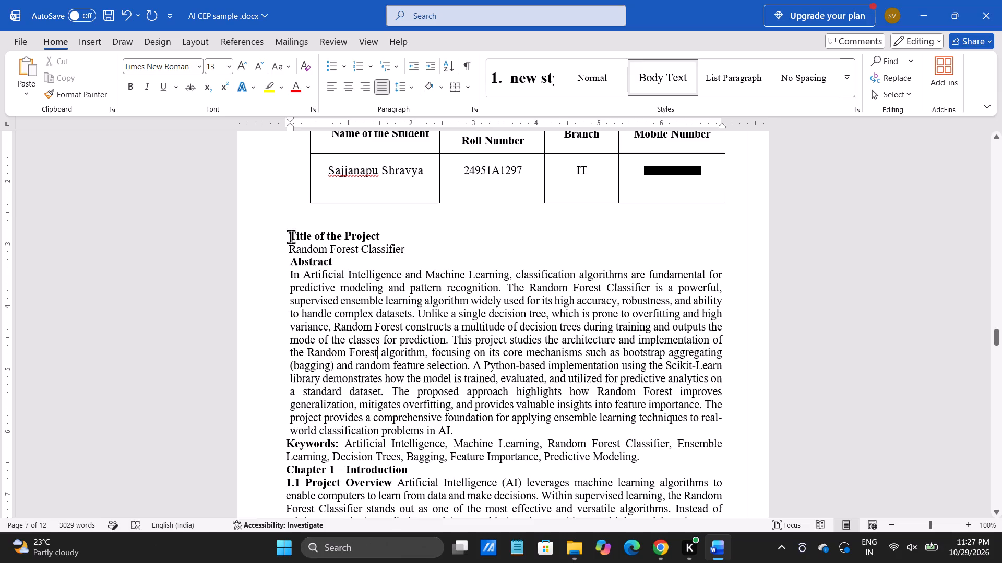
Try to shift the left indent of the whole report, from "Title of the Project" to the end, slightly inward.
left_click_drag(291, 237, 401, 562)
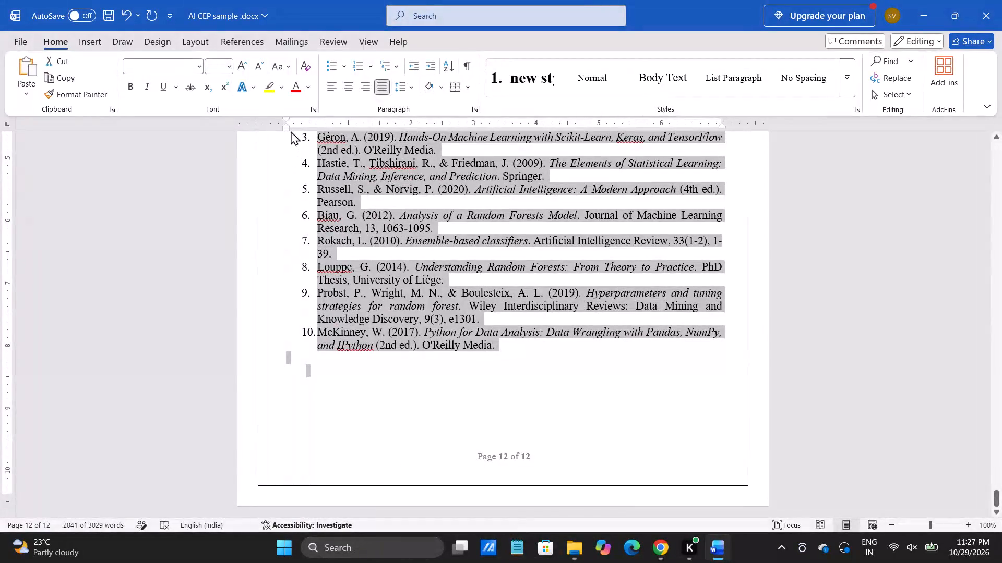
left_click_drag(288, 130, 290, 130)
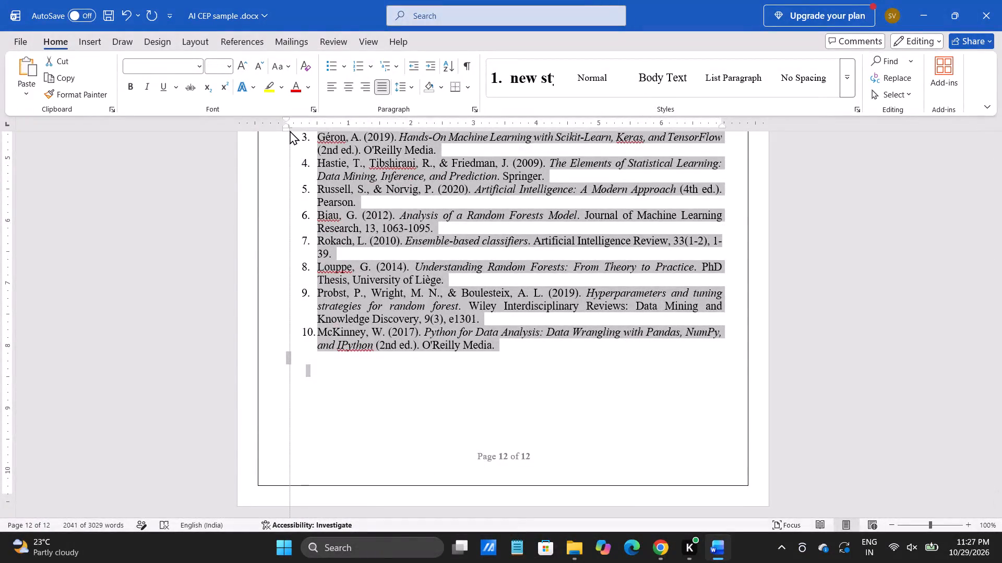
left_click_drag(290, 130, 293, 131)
Set the line spacing to 1.15 for everything from "Title of the Project" to the document's end.
scroll(378, 254, "up", 6)
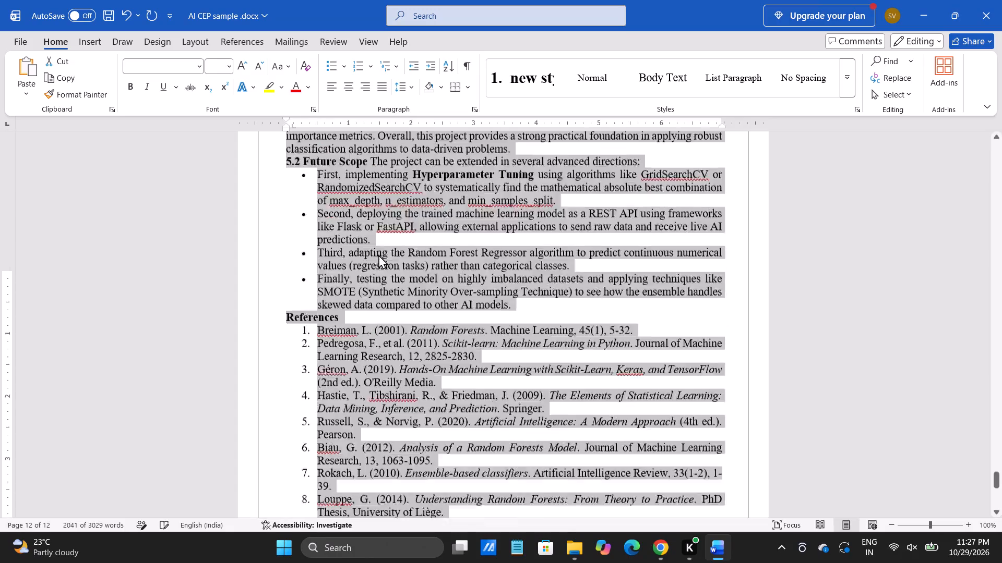
scroll(378, 254, "up", 18)
scroll(378, 254, "down", 2)
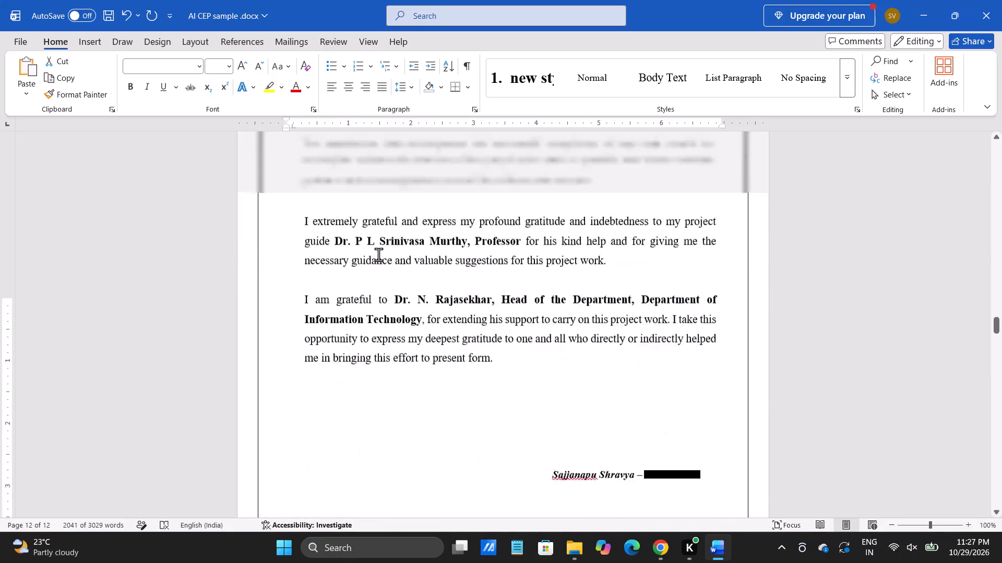
scroll(378, 254, "down", 1)
left_click(434, 251)
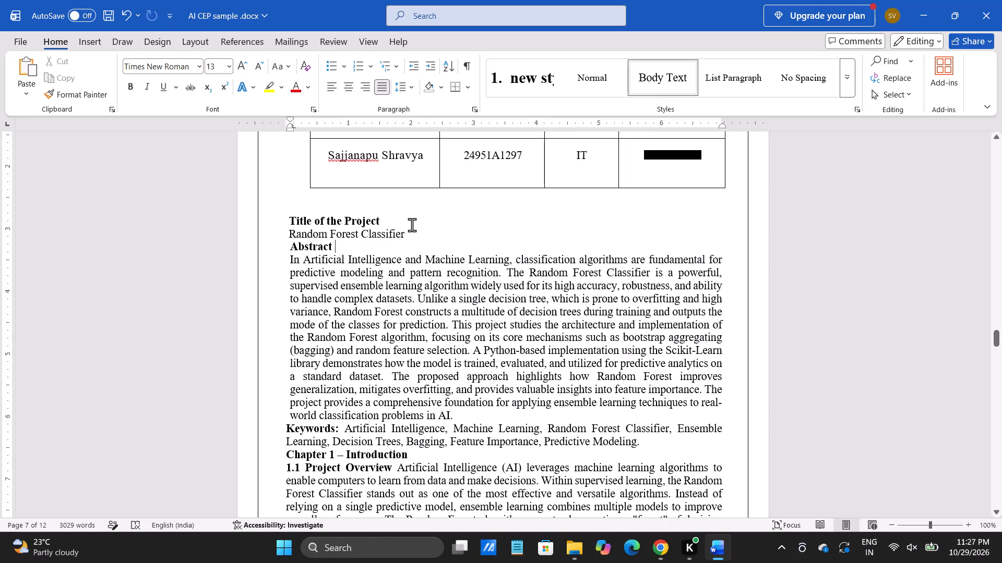
left_click_drag(288, 223, 345, 562)
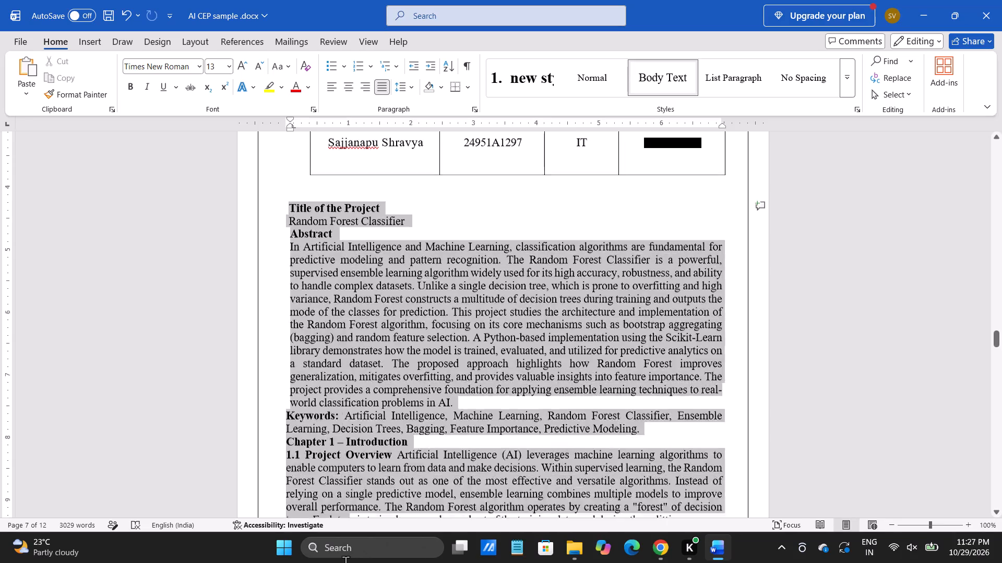
left_click_drag(345, 562, 345, 562)
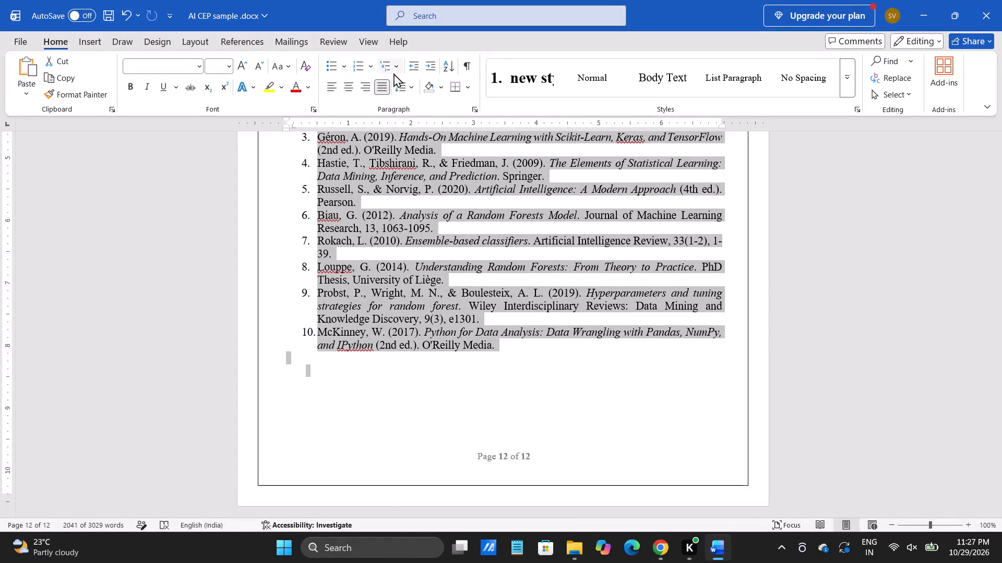
left_click(411, 86)
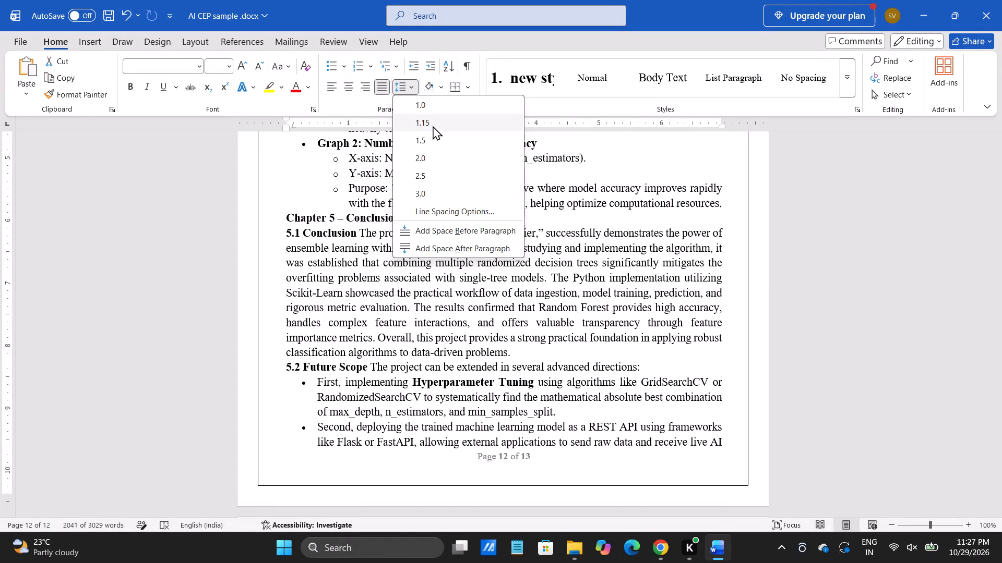
left_click(433, 126)
scroll(414, 196, "up", 2)
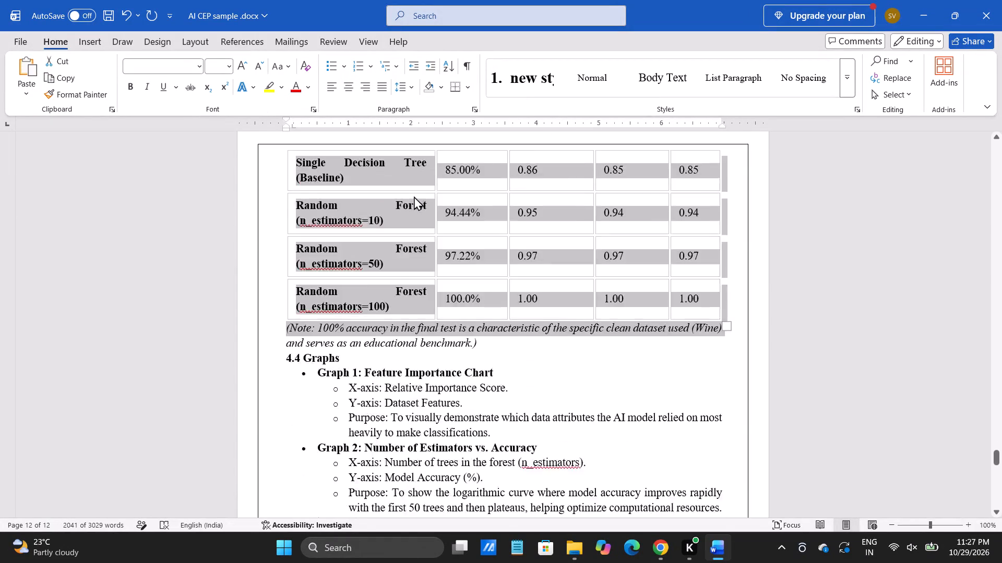
Look through the report's pages, from the approval sheet to the references, to check the spacing and layout.
scroll(414, 196, "up", 9)
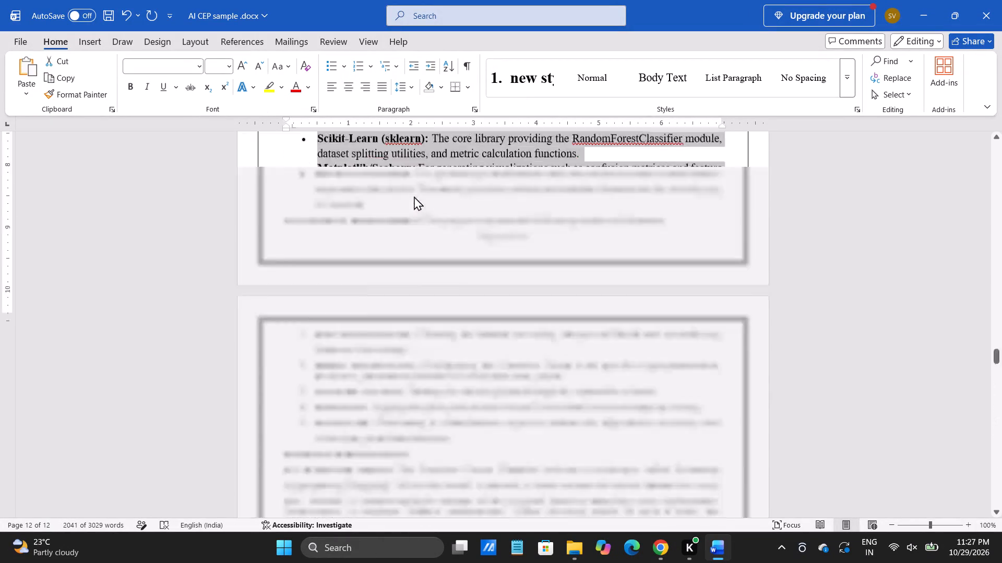
scroll(414, 196, "up", 3)
scroll(414, 196, "down", 5)
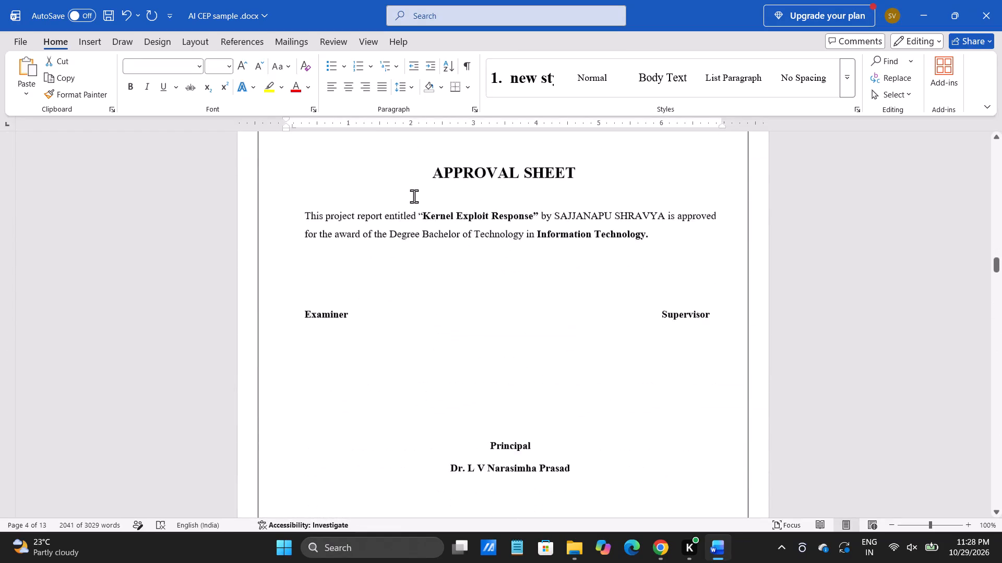
scroll(414, 196, "down", 12)
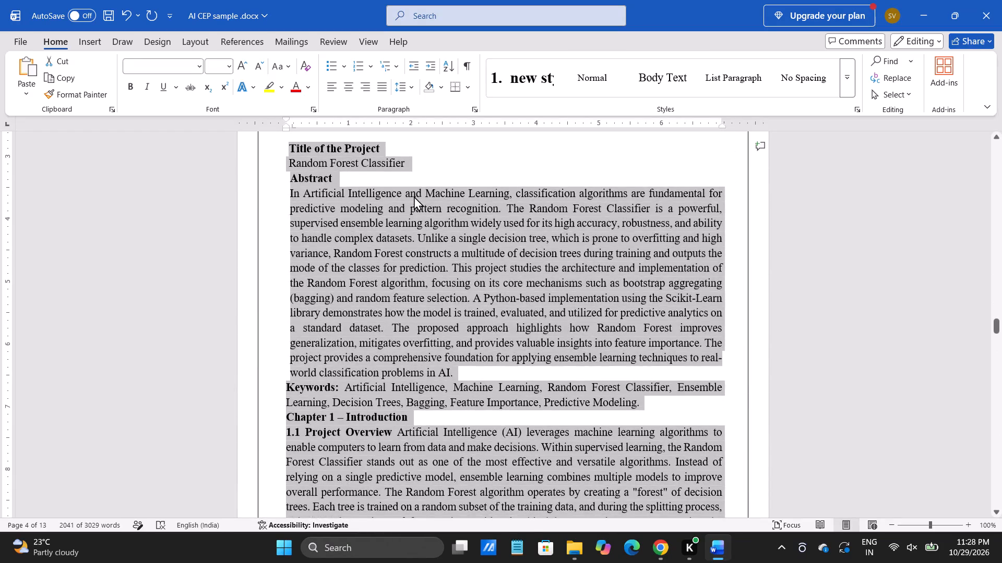
scroll(414, 196, "down", 1)
scroll(414, 196, "down", 20)
scroll(414, 196, "down", 8)
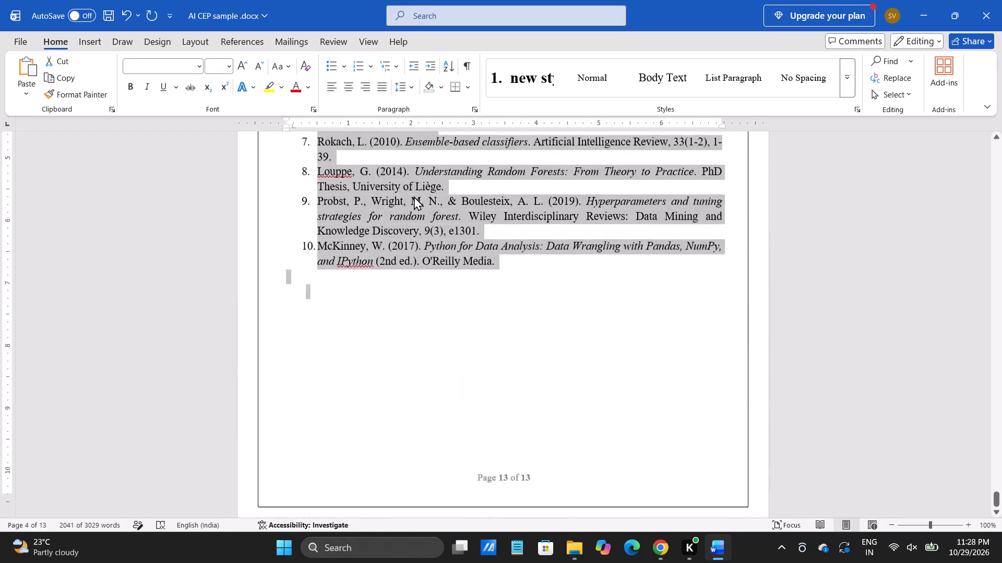
scroll(414, 196, "down", 5)
scroll(414, 196, "up", 6)
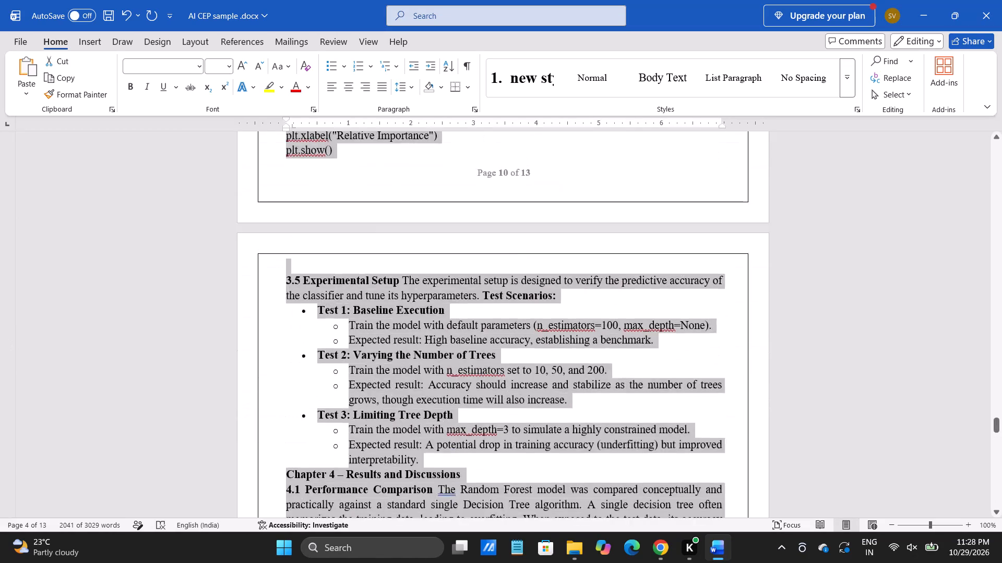
scroll(414, 196, "up", 7)
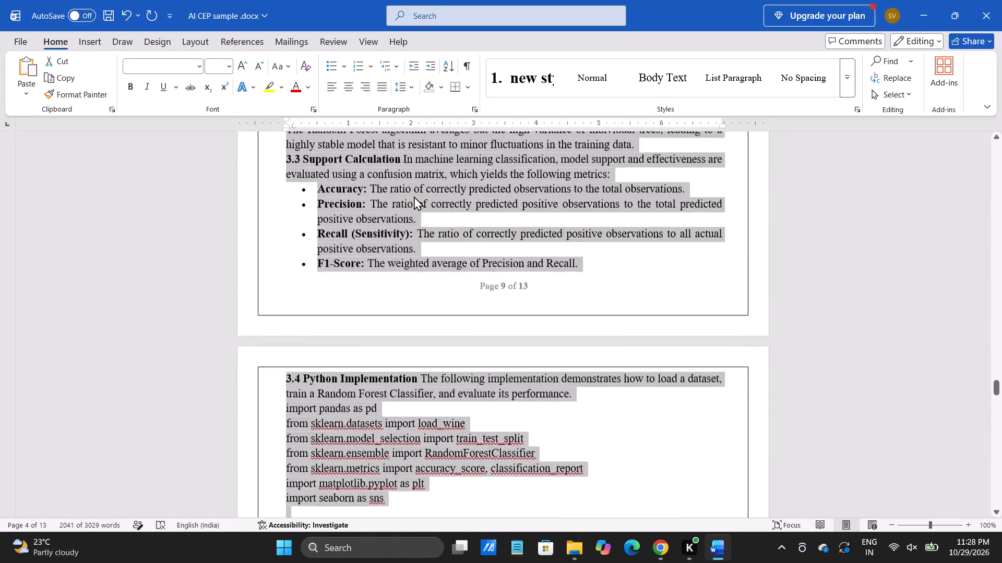
scroll(414, 196, "up", 3)
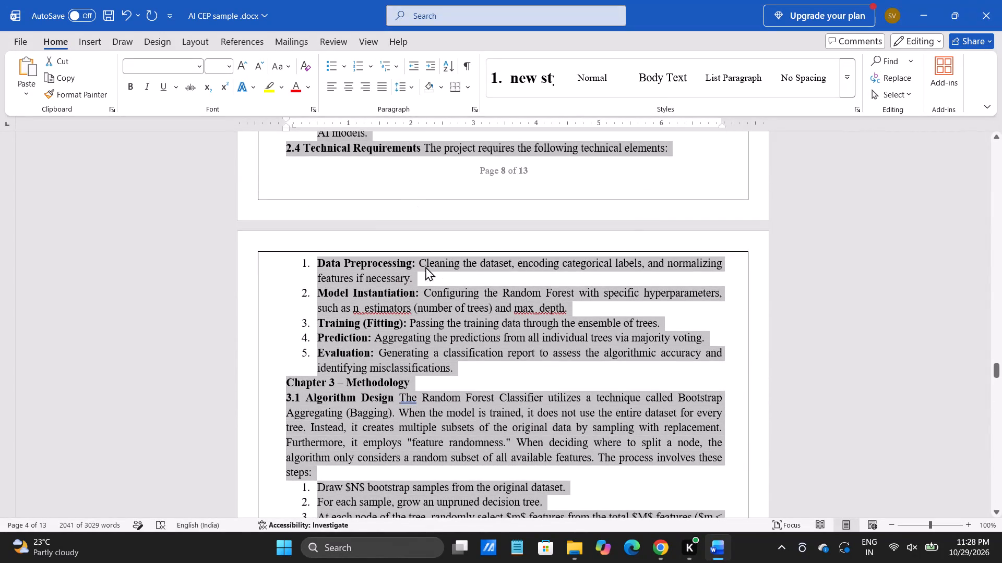
scroll(409, 250, "up", 5)
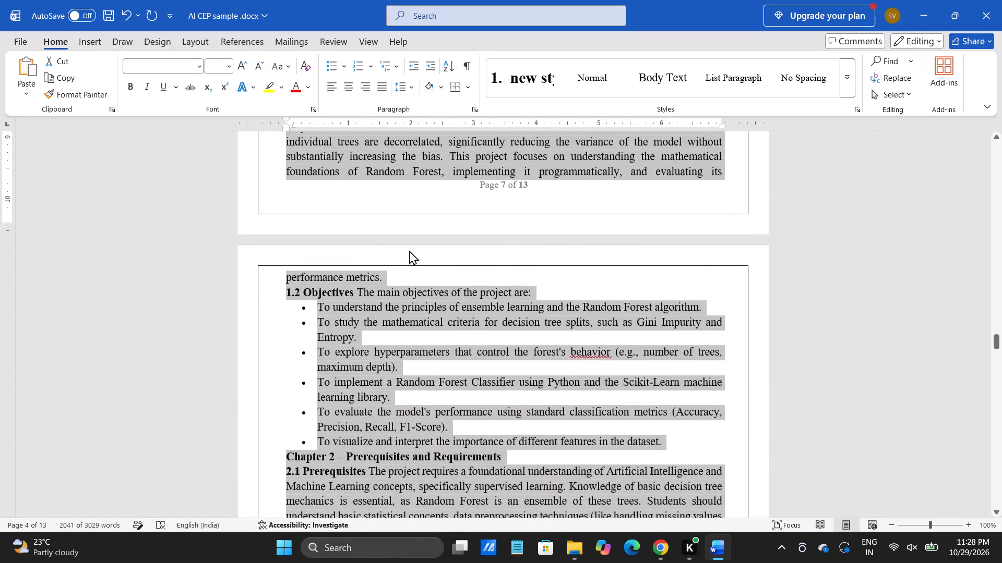
scroll(438, 261, "up", 4)
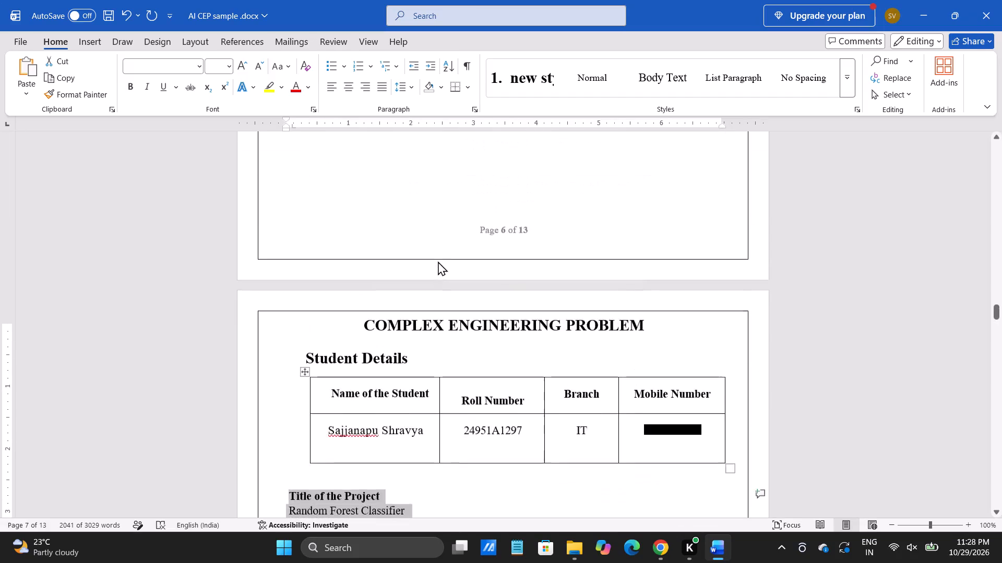
scroll(438, 261, "down", 4)
scroll(438, 261, "up", 2)
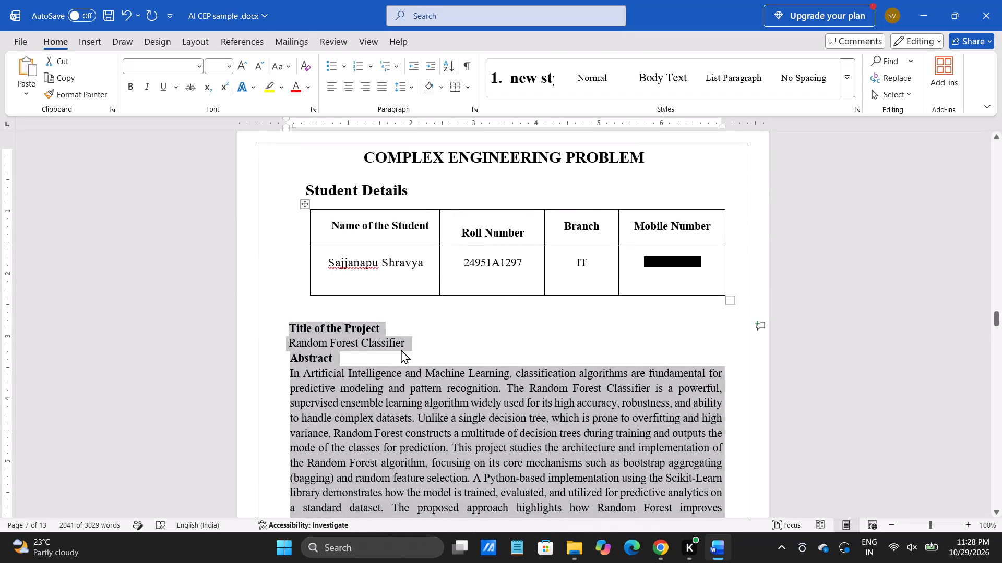
Set the "Title of the Project" heading's font size to 18.
left_click(401, 349)
left_click(384, 328)
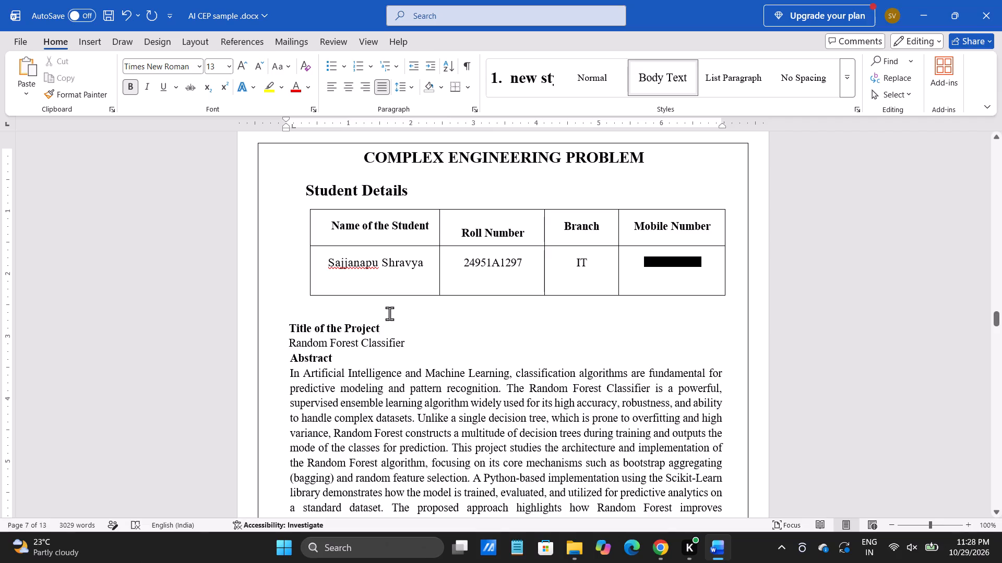
left_click_drag(381, 324, 292, 323)
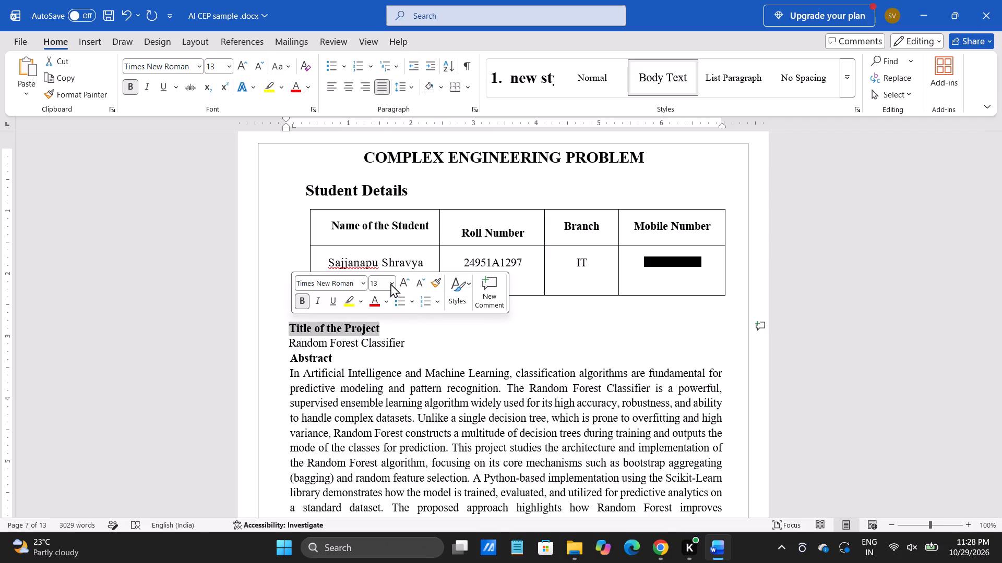
left_click(390, 283)
left_click(380, 141)
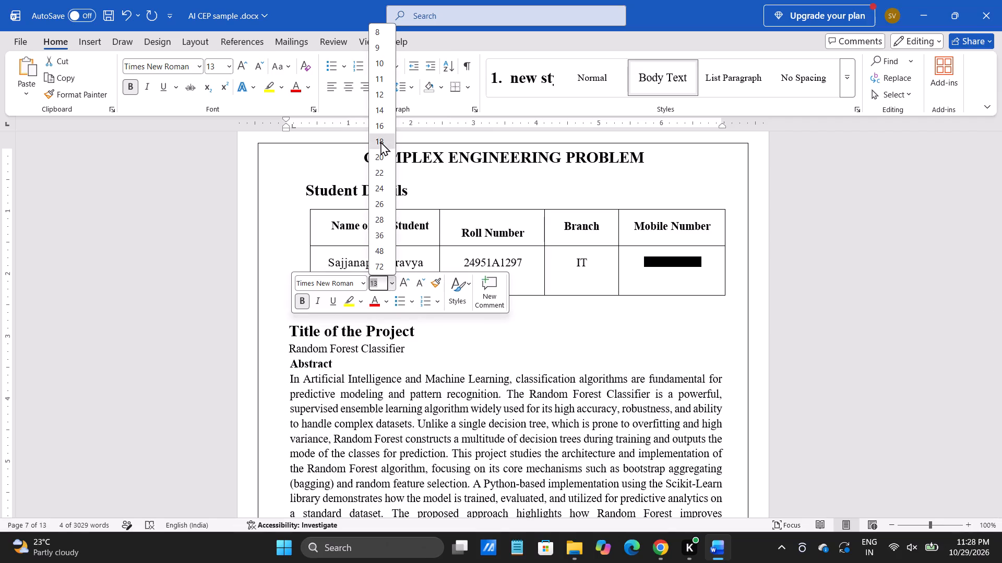
Set the "Abstract" heading's font size to 18.
left_click_drag(343, 368, 287, 363)
left_click(376, 323)
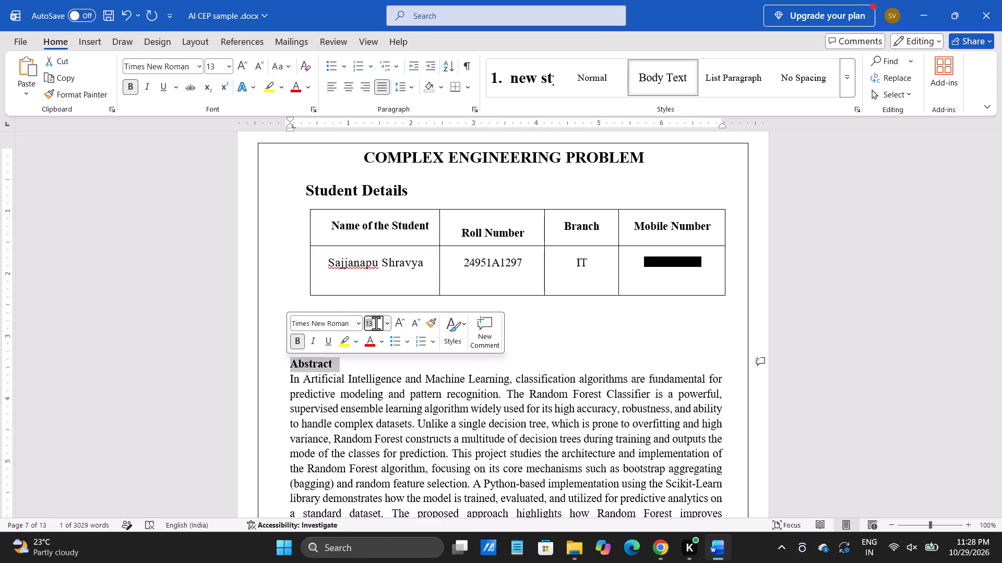
type("18")
key("Return")
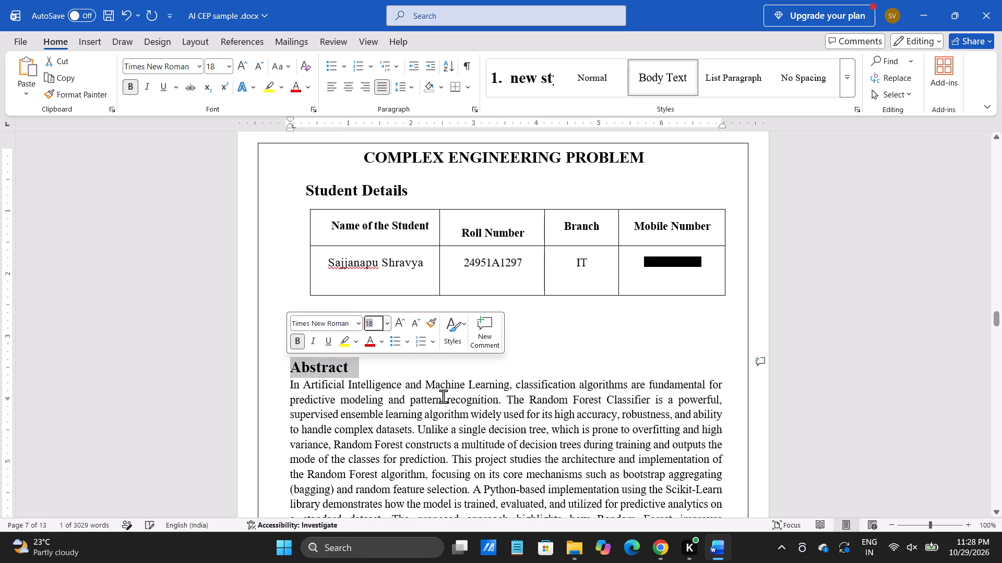
left_click(453, 387)
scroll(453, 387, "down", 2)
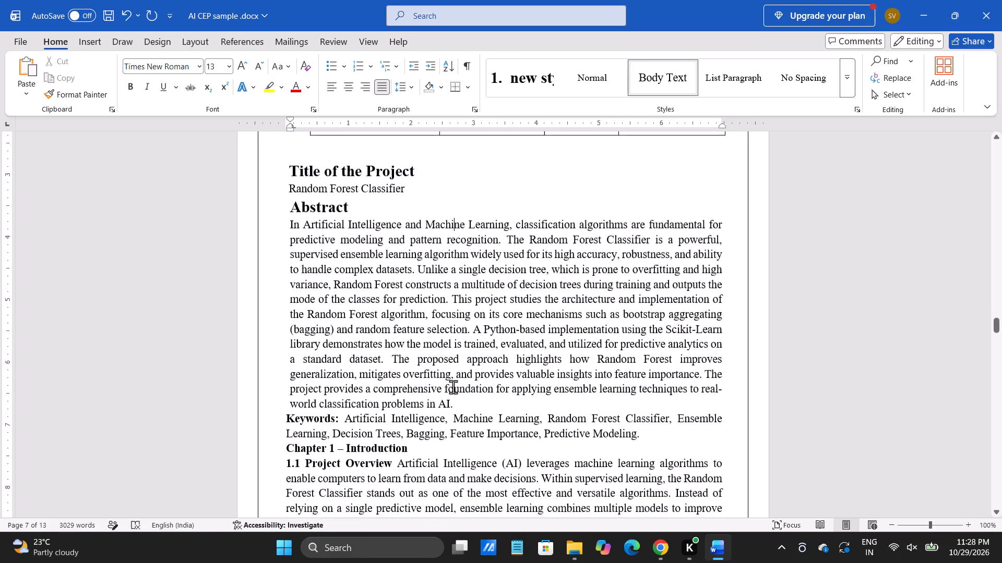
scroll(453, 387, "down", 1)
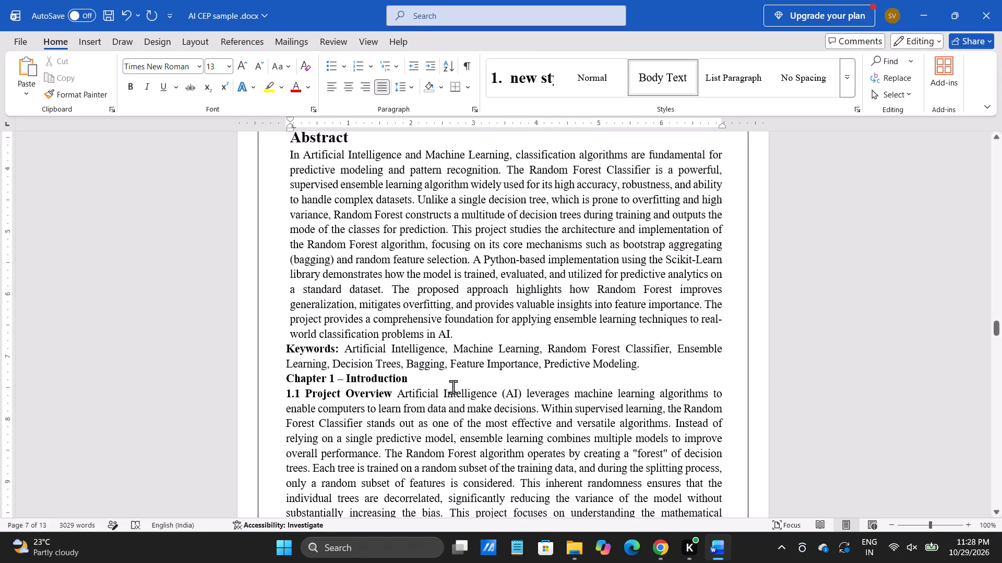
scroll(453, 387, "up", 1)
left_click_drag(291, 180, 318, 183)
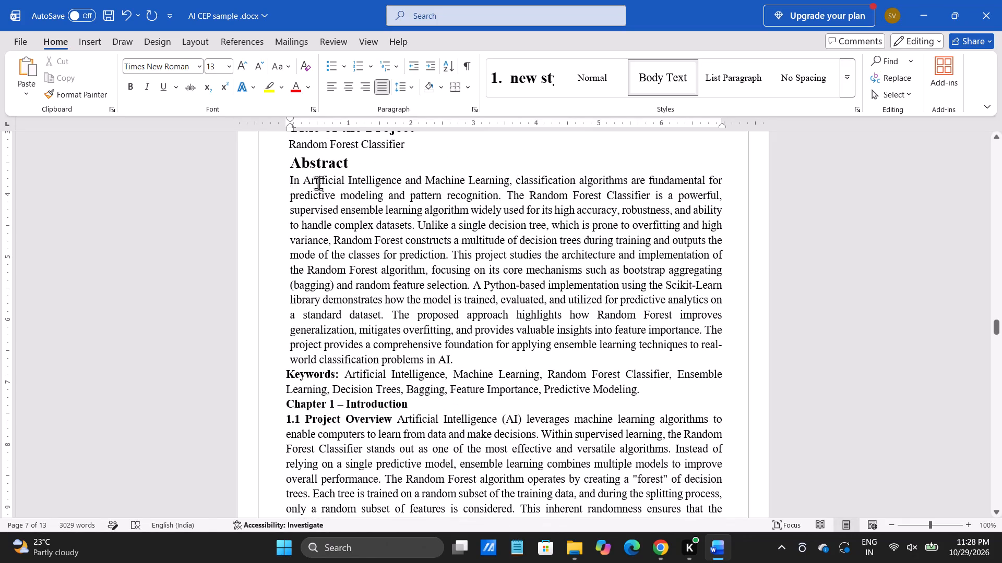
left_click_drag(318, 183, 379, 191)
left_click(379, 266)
Insert ten blank lines after the Keywords paragraph so that "Chapter 1 – Introduction" starts on a new page.
left_click(649, 388)
scroll(409, 279, "down", 2)
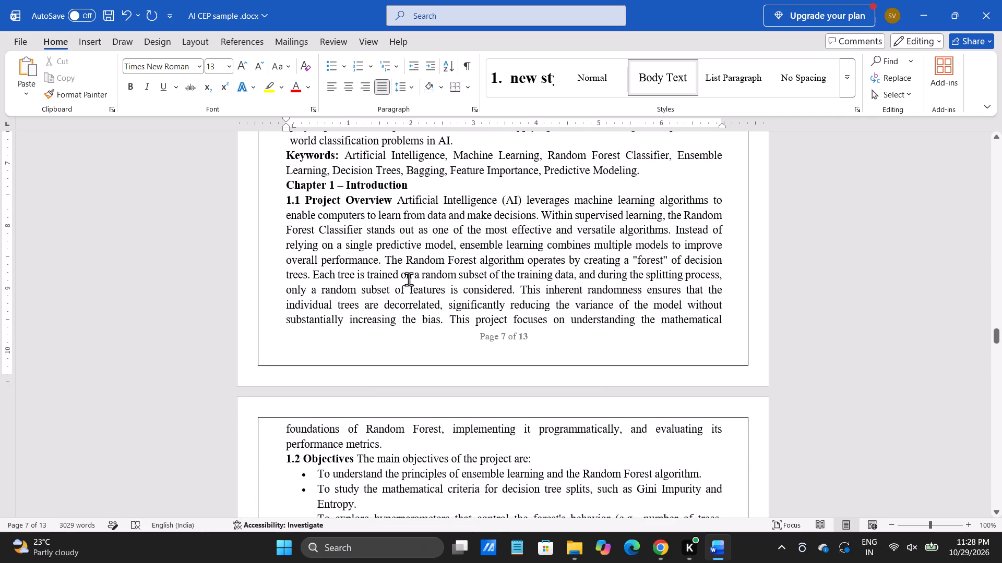
scroll(409, 279, "up", 1)
key("Return")
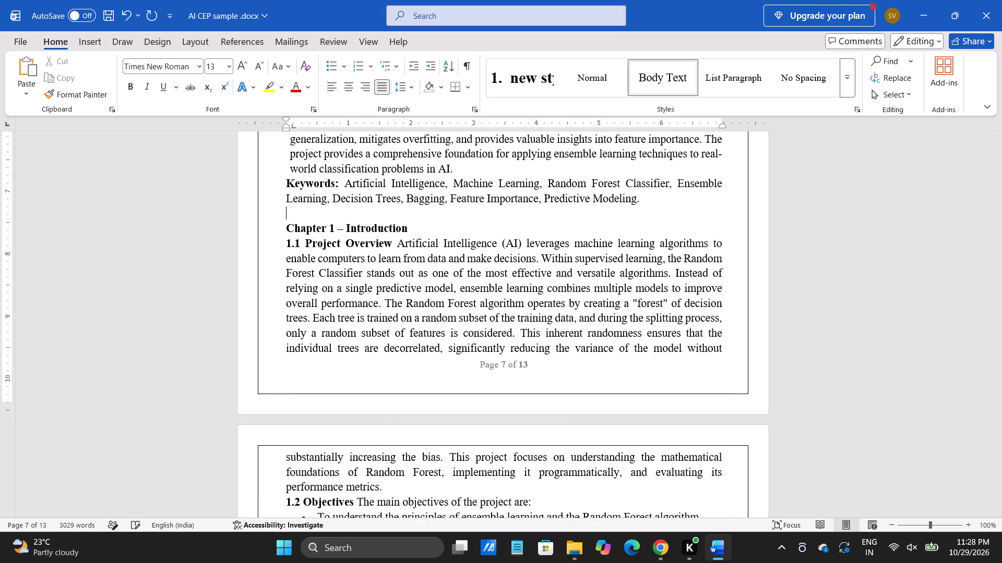
key("Return")
key("Return")
key("Return")
key("Return")
key("Return")
key("Return")
key("Return")
key("Return")
key("Return")
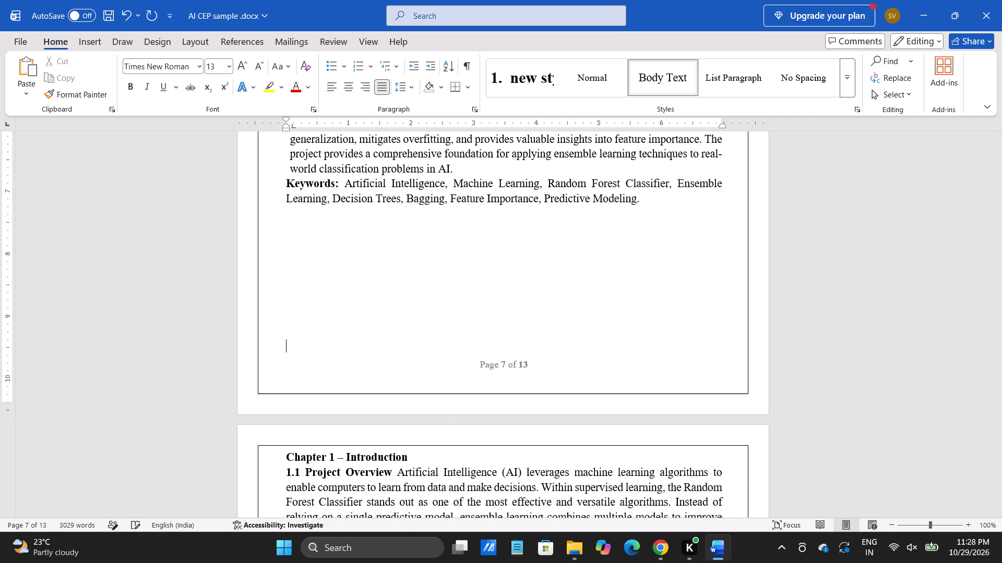
Set the "Chapter 1 – Introduction" heading's font size to 18.
scroll(510, 303, "down", 2)
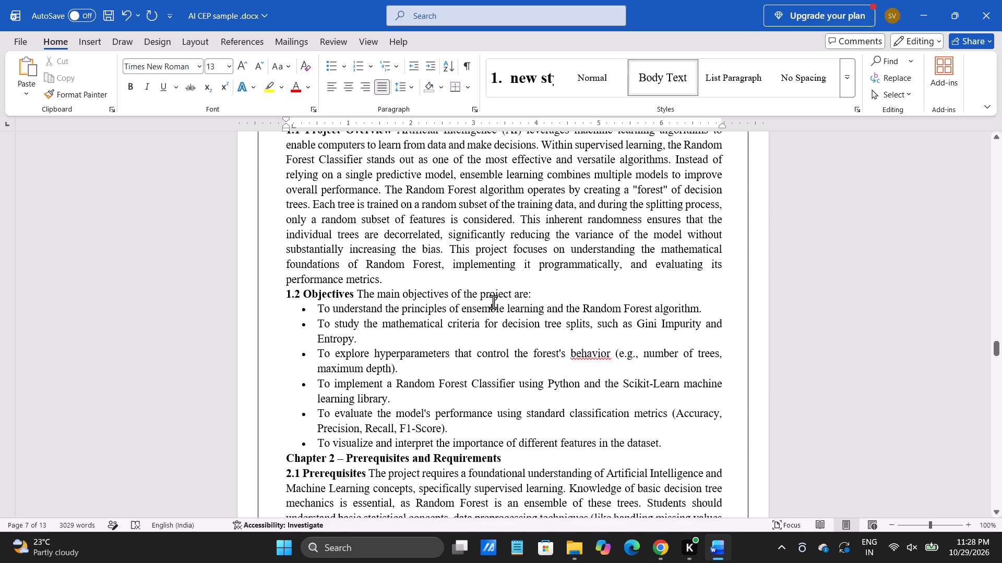
scroll(485, 304, "up", 1)
left_click_drag(409, 254, 293, 252)
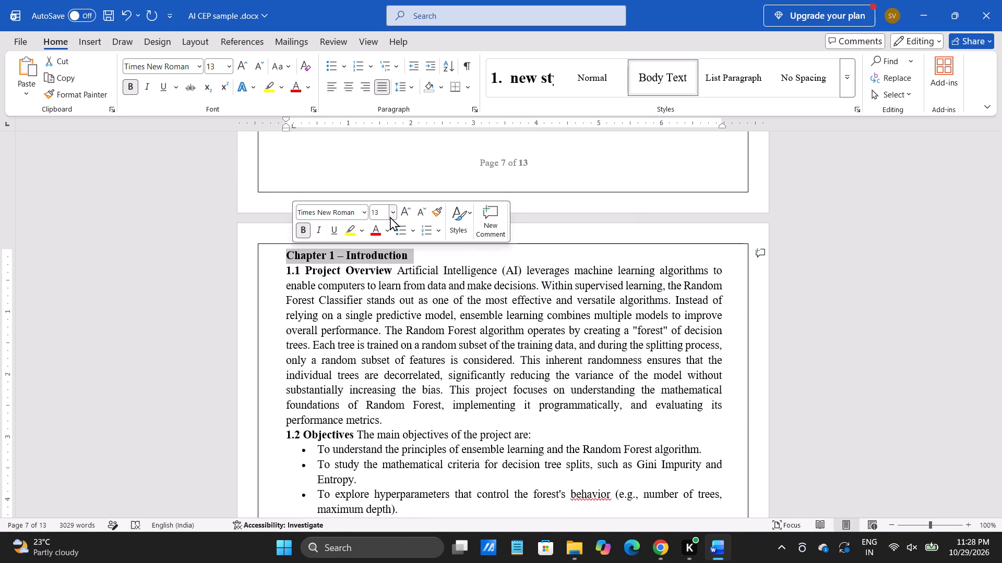
left_click(395, 216)
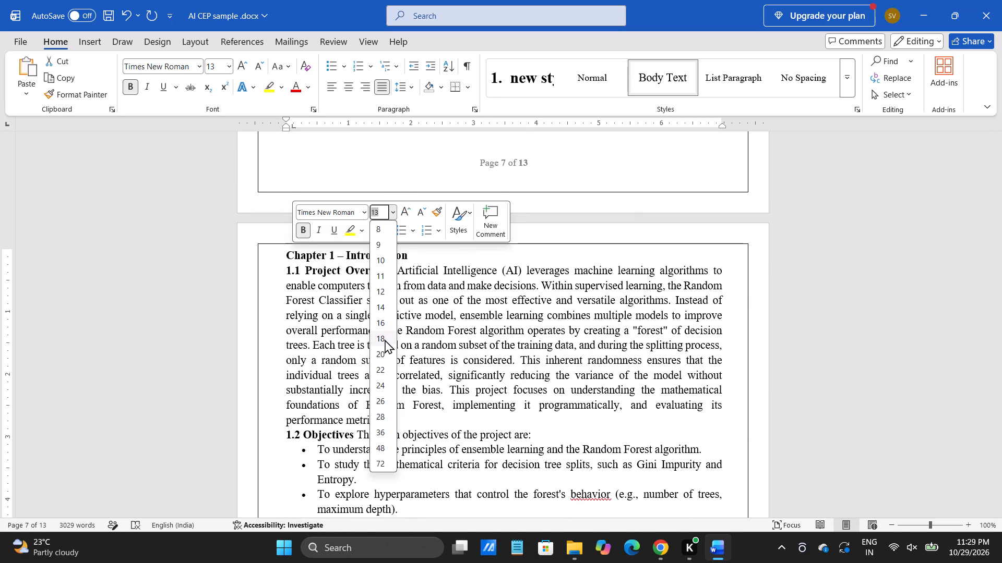
left_click(385, 341)
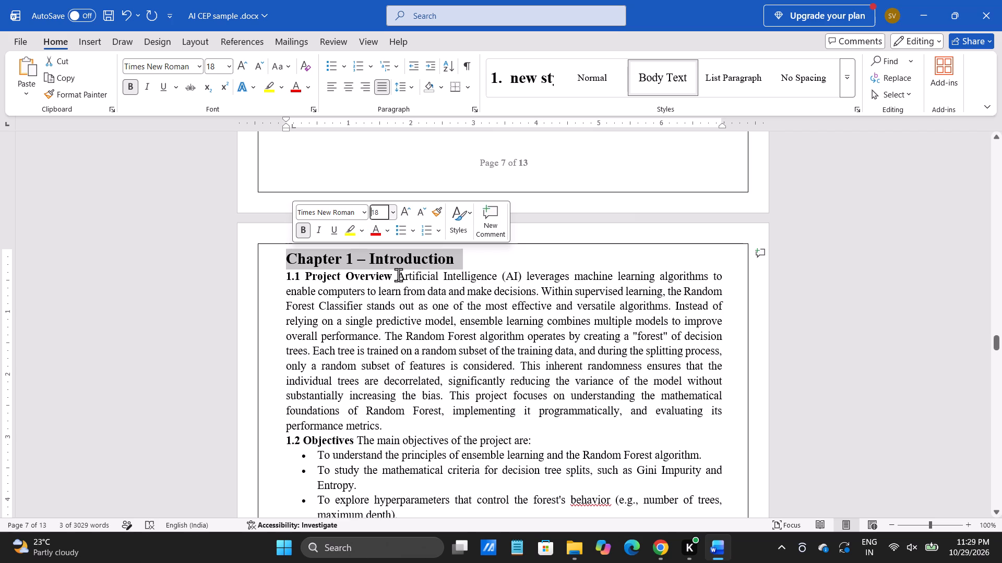
Move the body text of "1.1 Project Overview" onto its own line below the heading, without automatic numbering or indent.
left_click(398, 275)
key("Return")
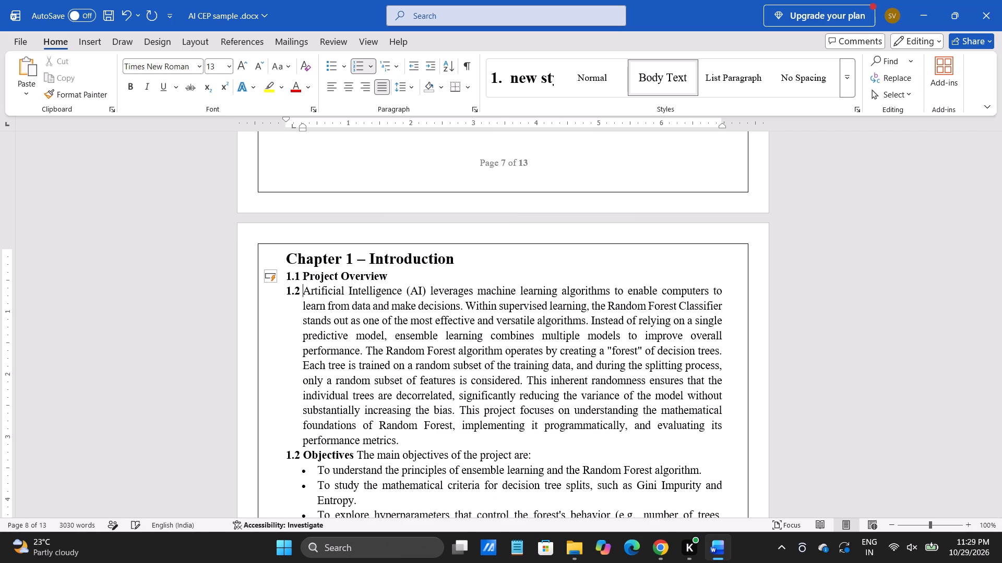
key("BackSpace")
key("BackSpace")
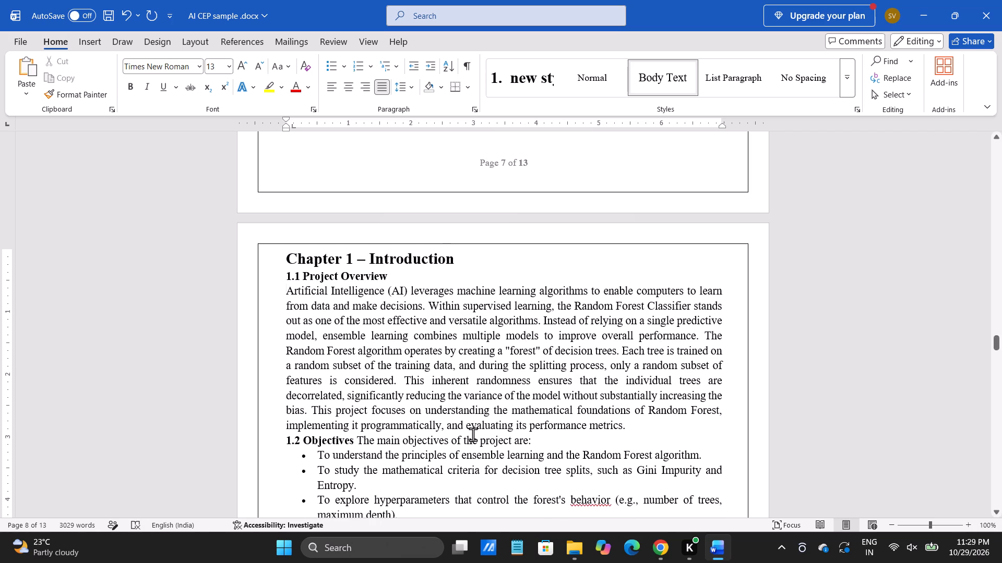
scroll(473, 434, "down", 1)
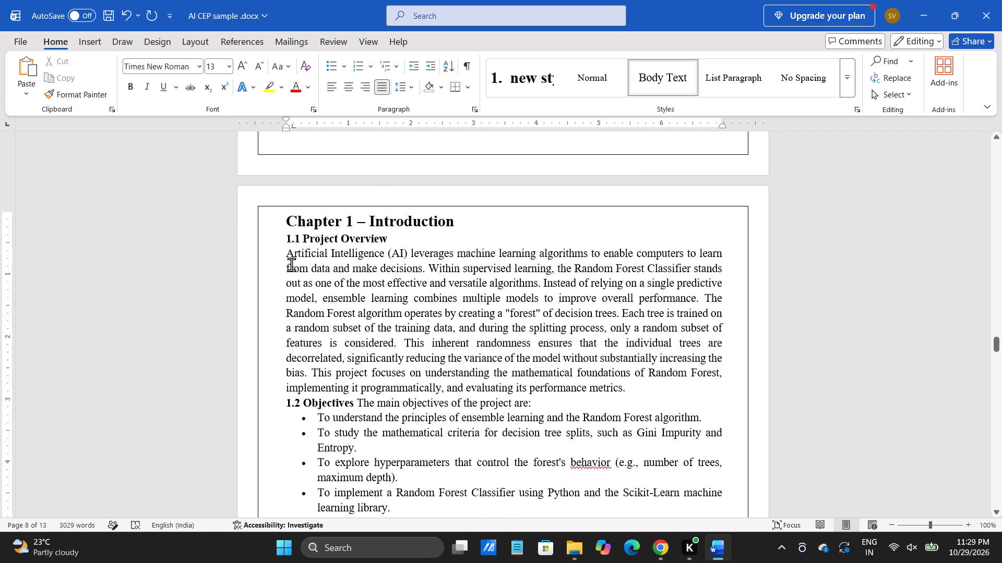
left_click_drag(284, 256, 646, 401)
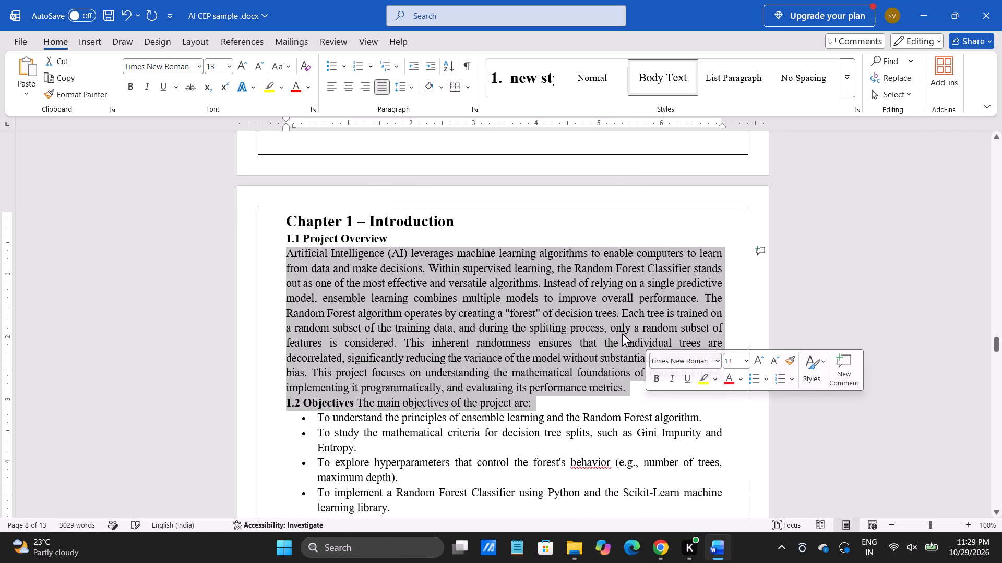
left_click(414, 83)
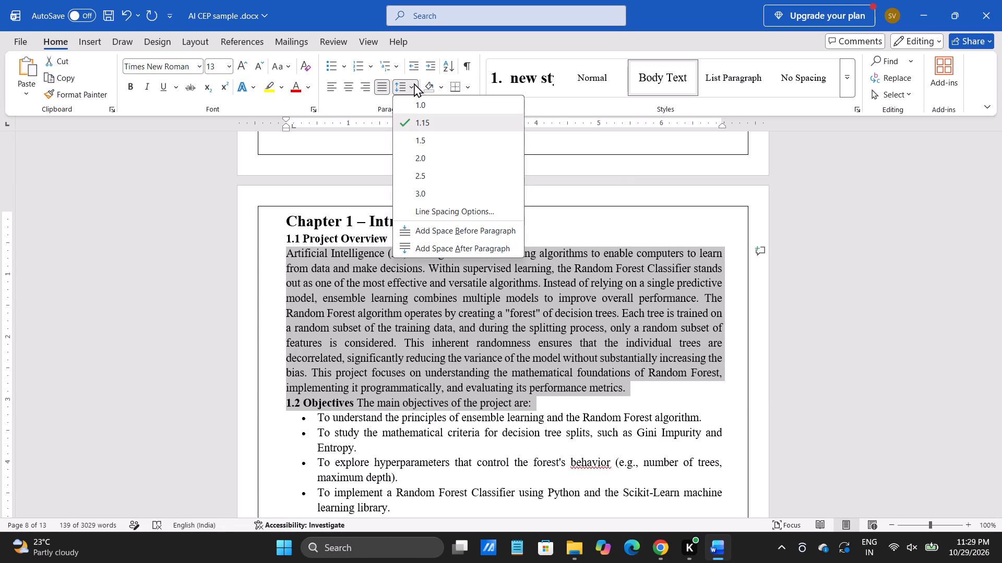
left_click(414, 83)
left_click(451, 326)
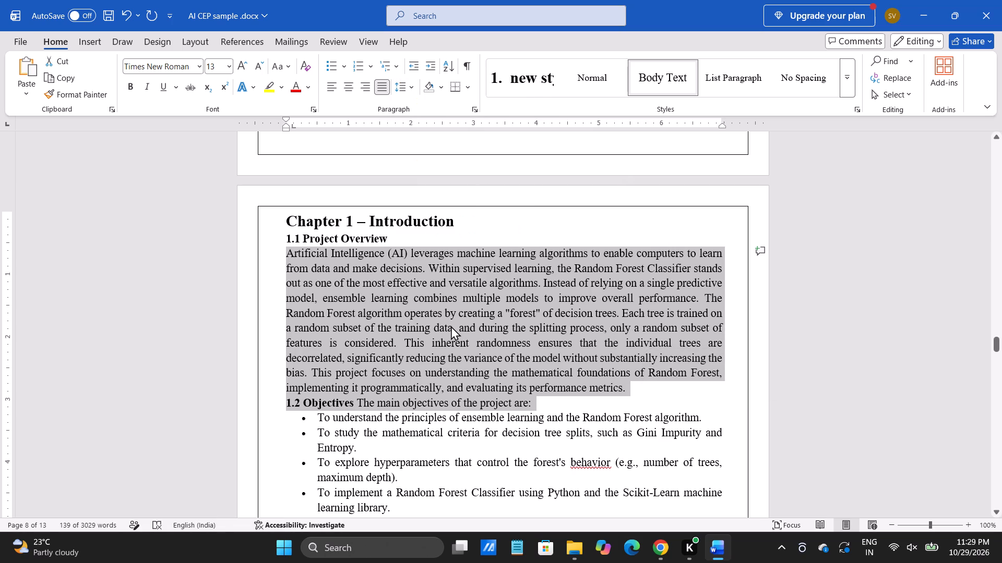
Insert a blank line between the Project Overview paragraph and "1.2 Objectives".
scroll(459, 312, "down", 1)
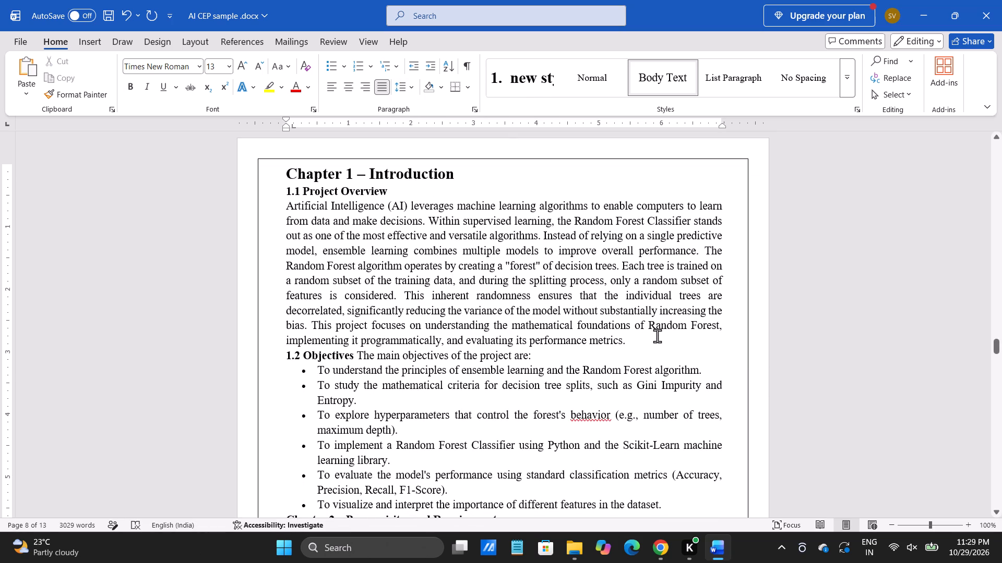
left_click(652, 339)
key("Return")
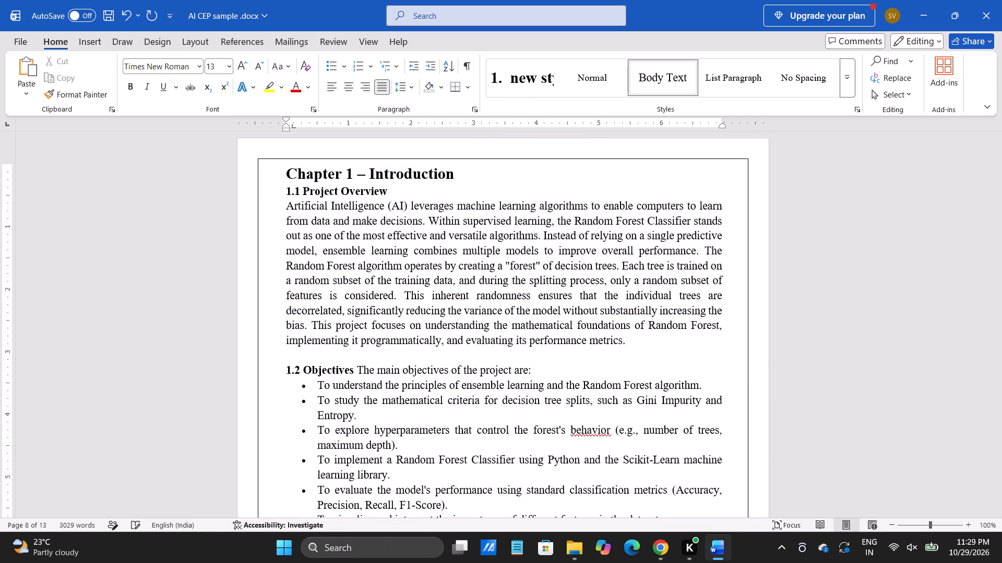
Move the sentence "The main objectives of the project are:" onto its own unnumbered, unindented line below the "1.2 Objectives" heading.
left_click(356, 368)
key("Return")
key("BackSpace")
key("BackSpace")
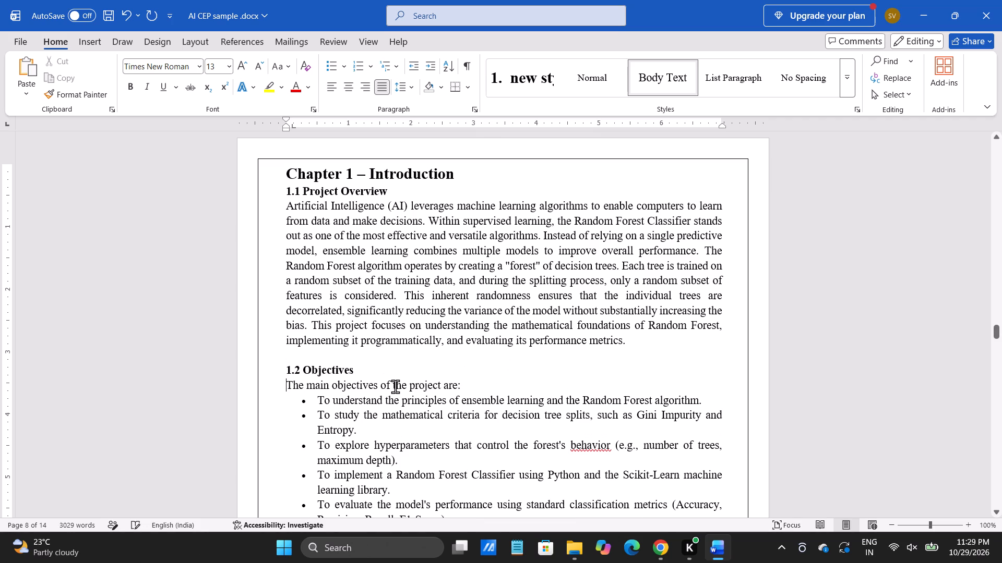
Set the line spacing of the Abstract and Keywords paragraphs to 1.5.
scroll(445, 394, "down", 2)
scroll(445, 394, "up", 1)
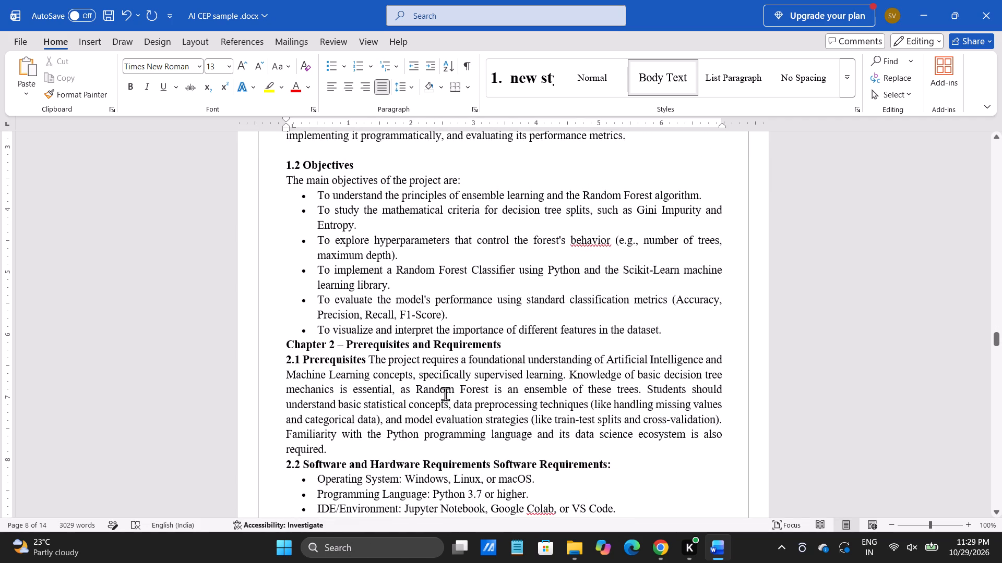
scroll(477, 315, "up", 1)
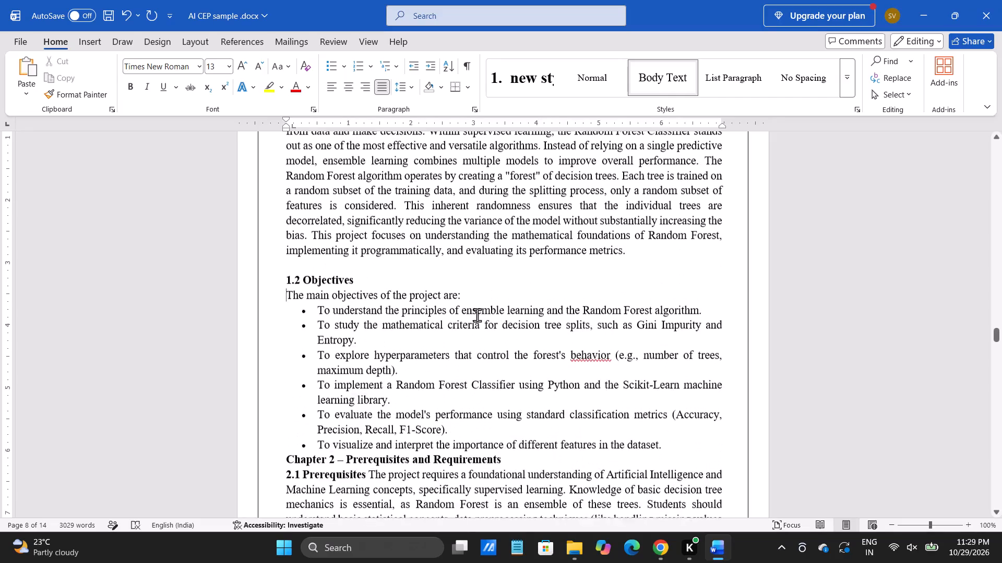
scroll(477, 315, "up", 1)
scroll(477, 315, "down", 1)
scroll(477, 315, "up", 1)
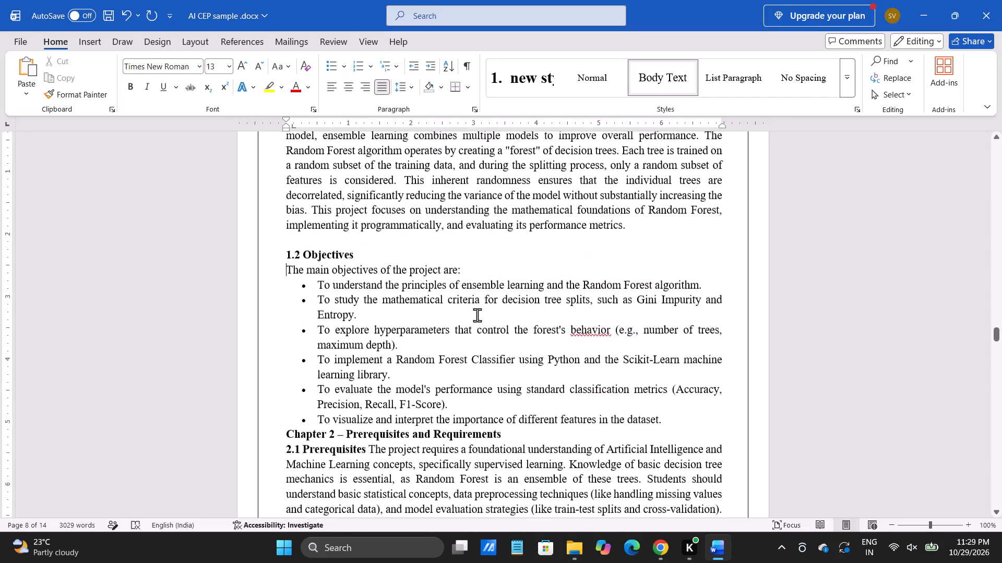
scroll(477, 315, "up", 4)
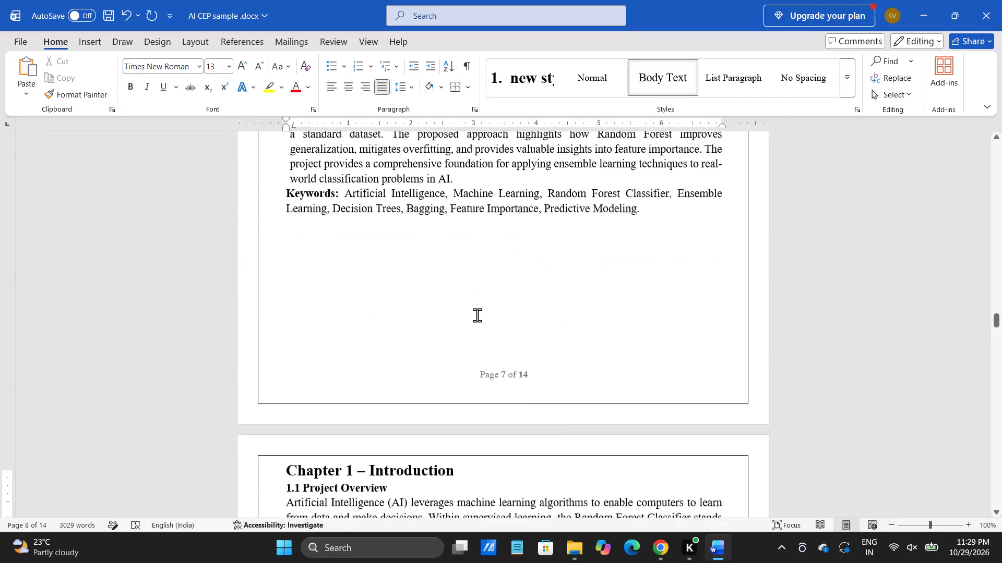
scroll(477, 315, "up", 1)
scroll(426, 402, "down", 1)
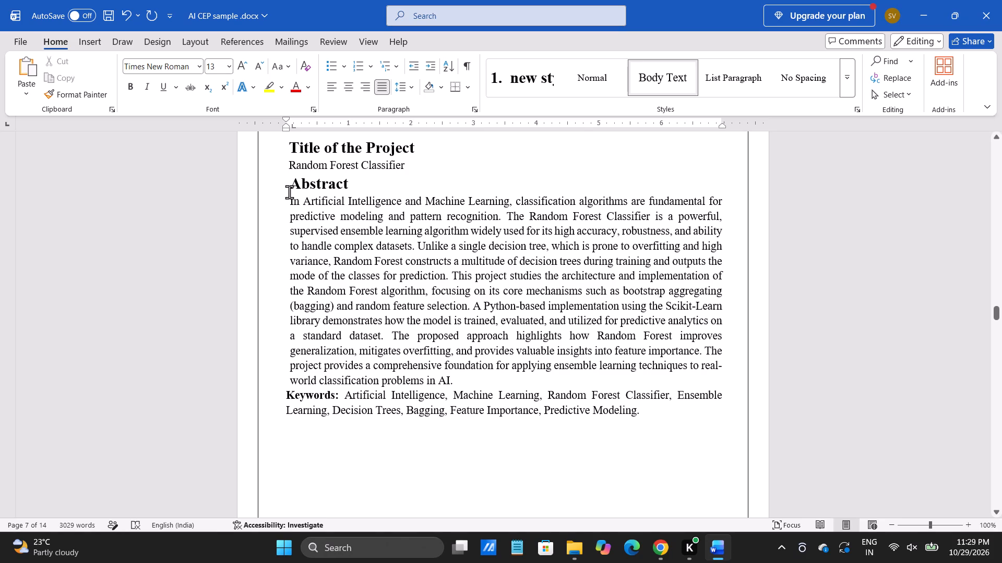
left_click_drag(292, 196, 630, 406)
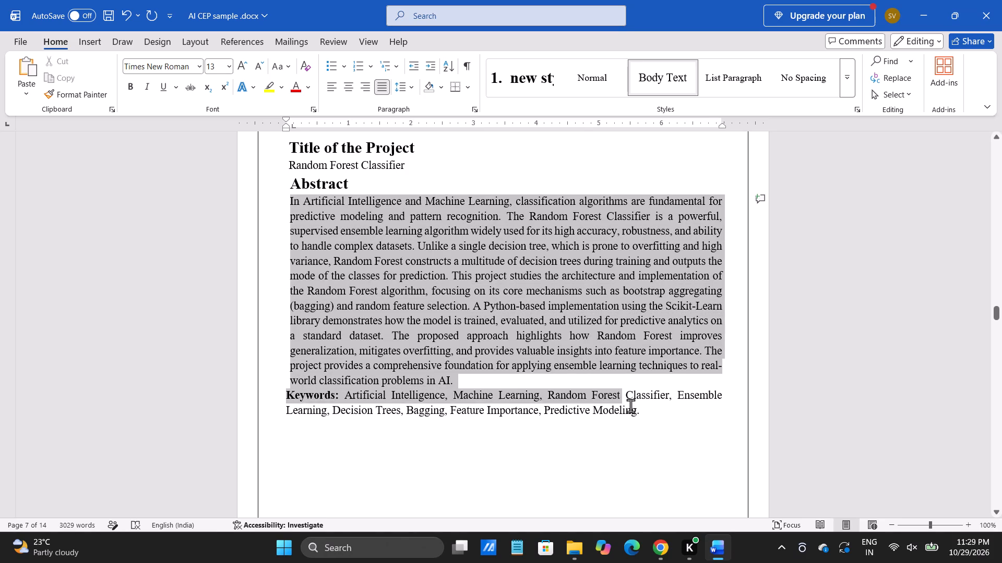
left_click_drag(630, 406, 654, 410)
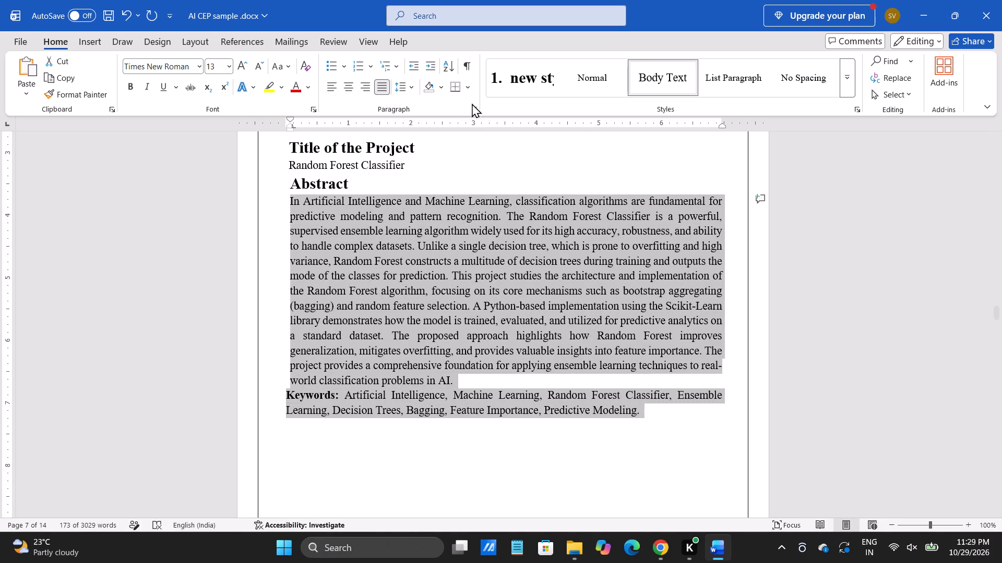
left_click(413, 81)
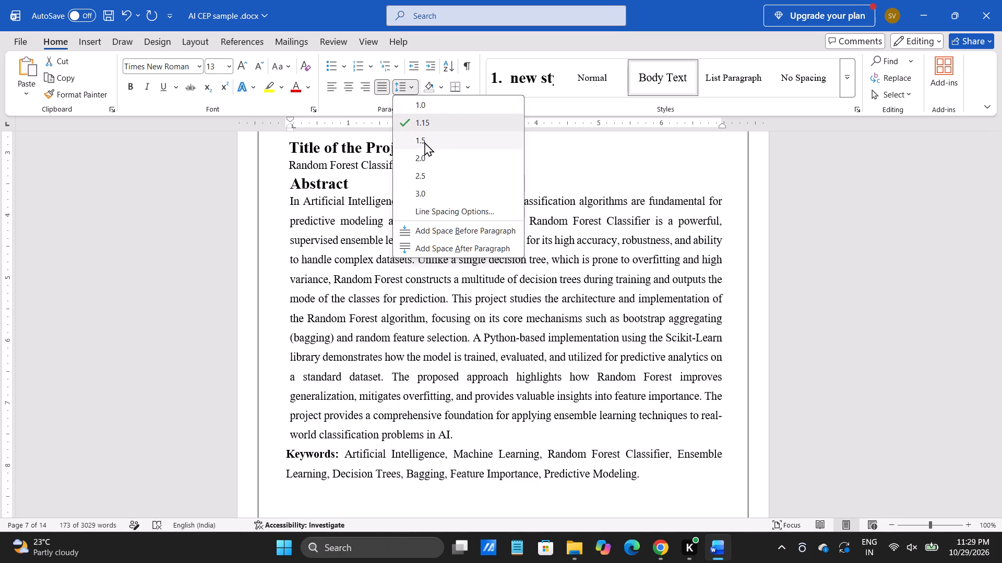
left_click(424, 142)
Delete the surplus blank lines above "Chapter 1 – Introduction" so that the heading starts at the top of its page.
scroll(415, 283, "down", 3)
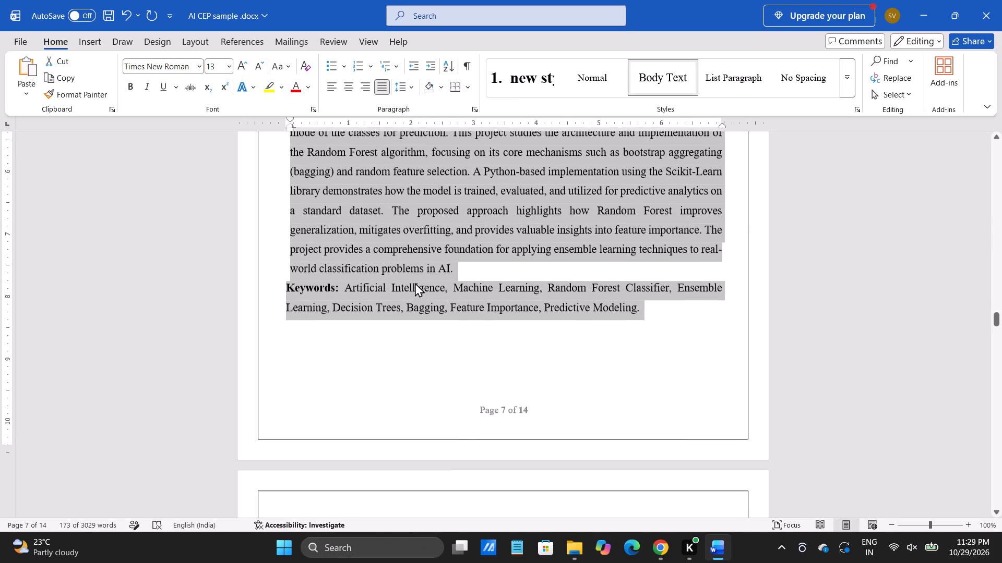
scroll(415, 283, "down", 1)
left_click(312, 381)
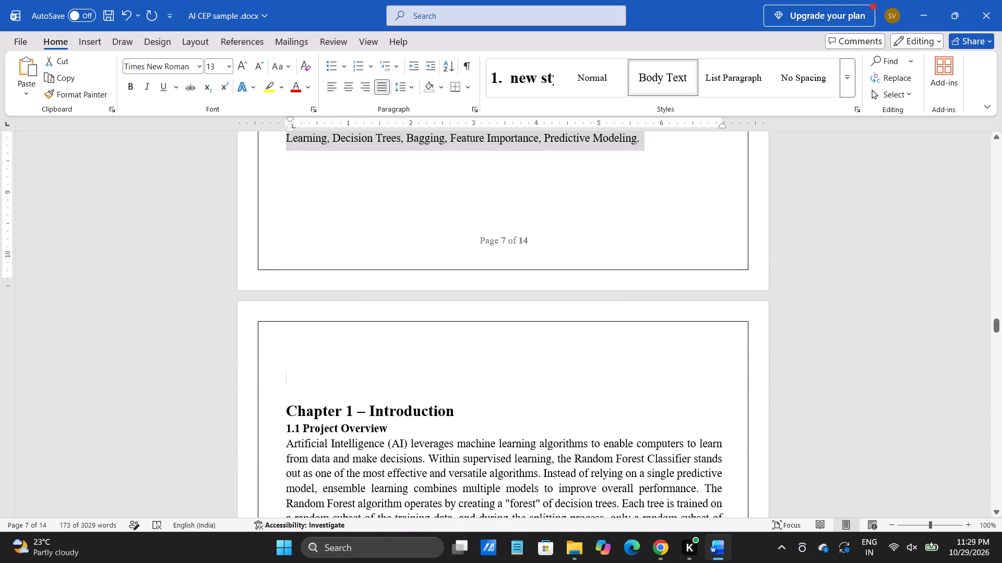
key("BackSpace")
key("BackSpace")
key("BackSpace")
key("BackSpace")
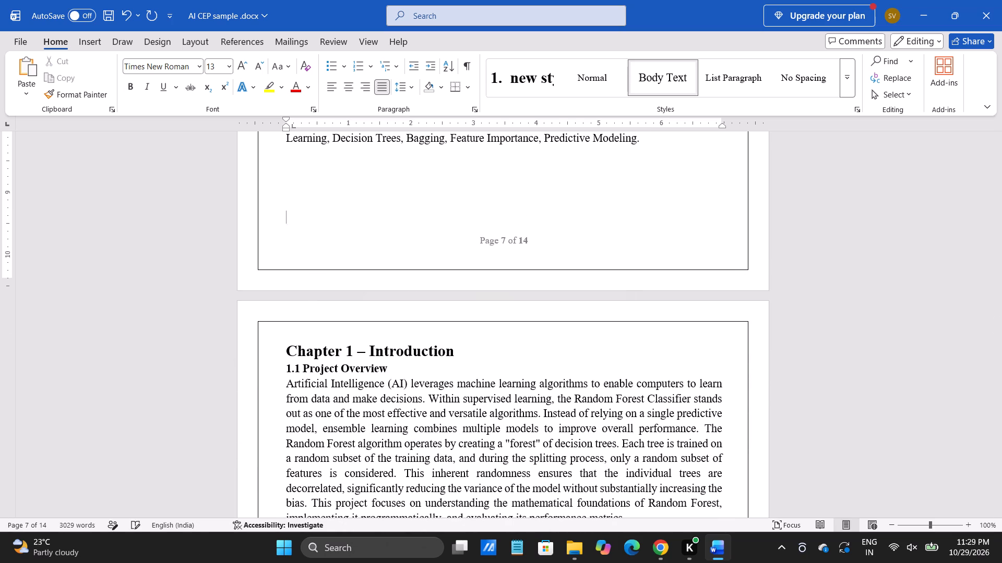
Set the line spacing of Chapter 1 to 1.5, from "1.1 Project Overview" through the last objectives bullet.
scroll(357, 472, "down", 1)
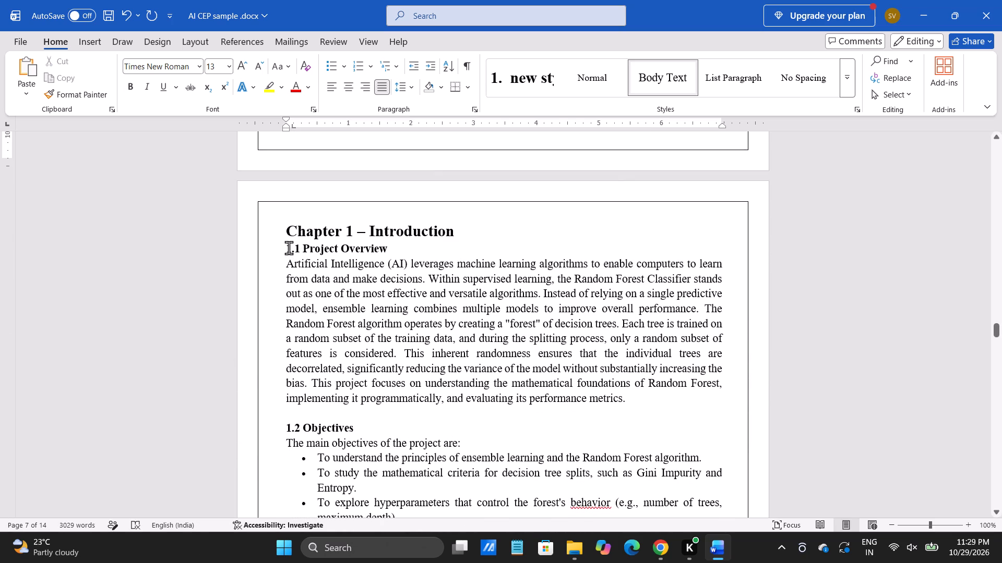
left_click_drag(287, 248, 604, 442)
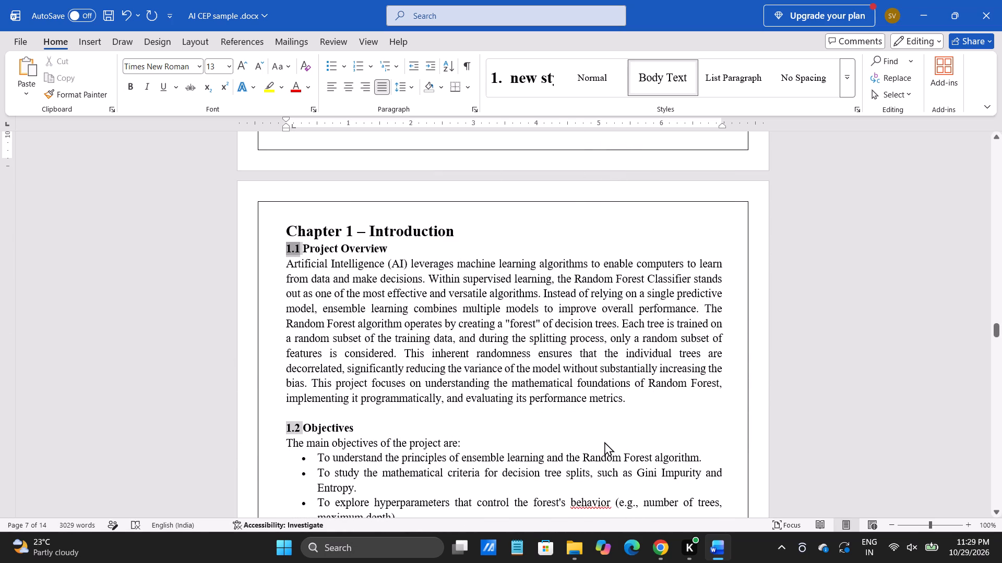
key("ctrl+z")
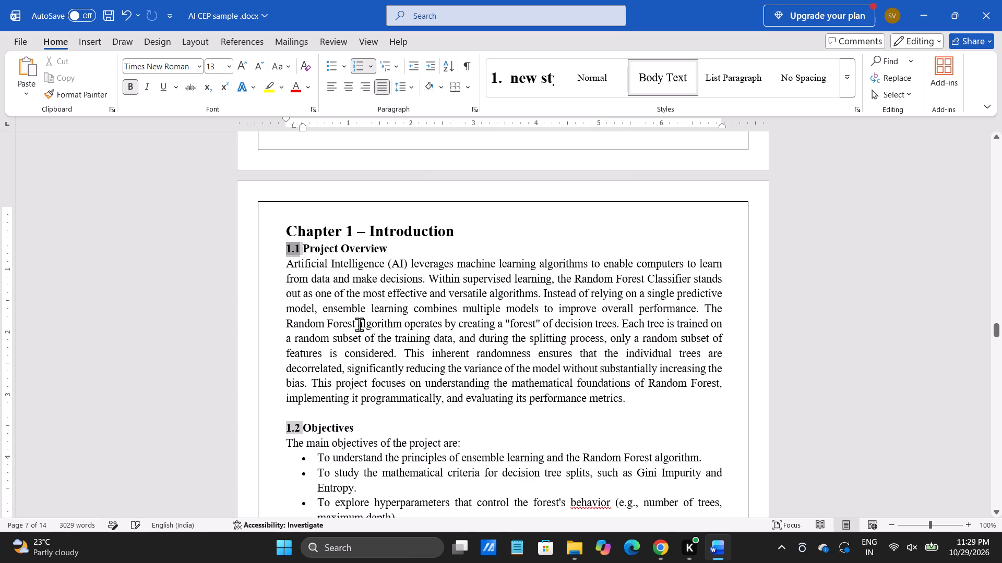
left_click(318, 243)
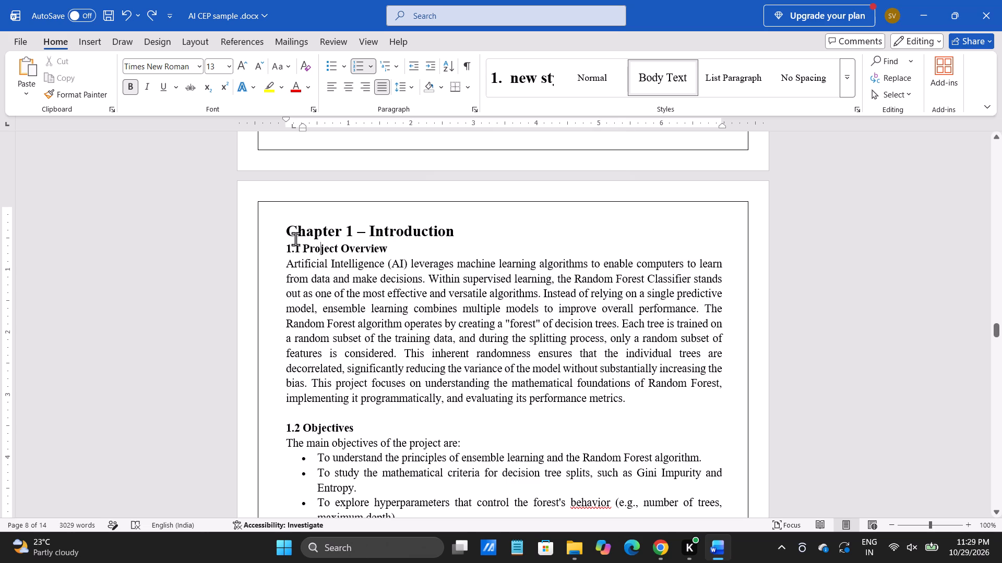
left_click_drag(285, 243, 447, 488)
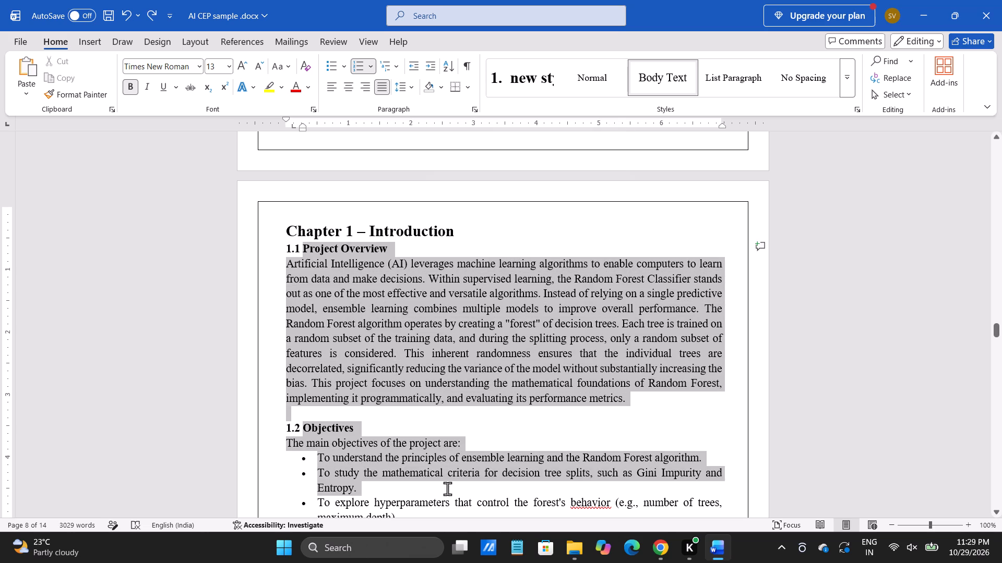
left_click_drag(447, 488, 475, 407)
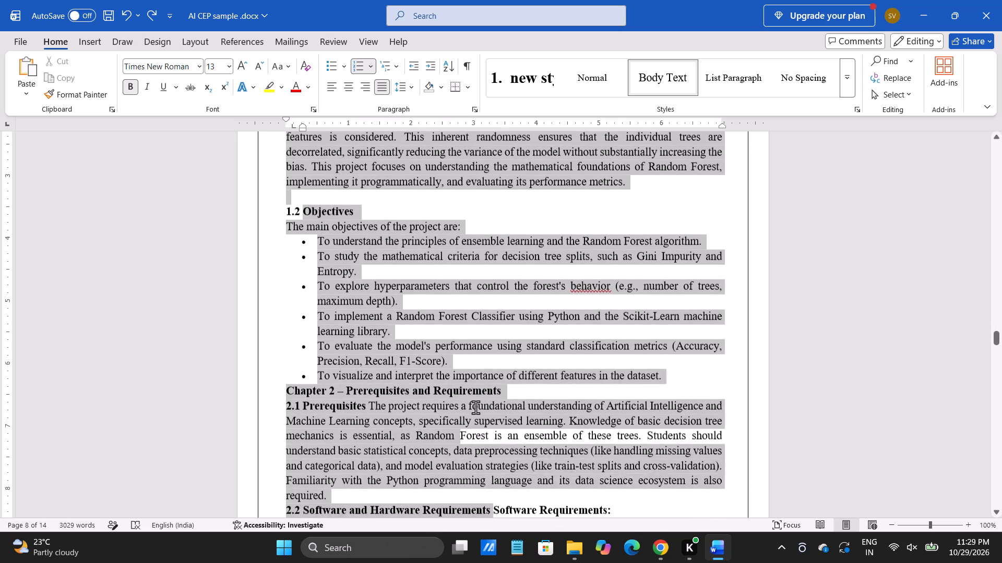
left_click_drag(475, 407, 682, 372)
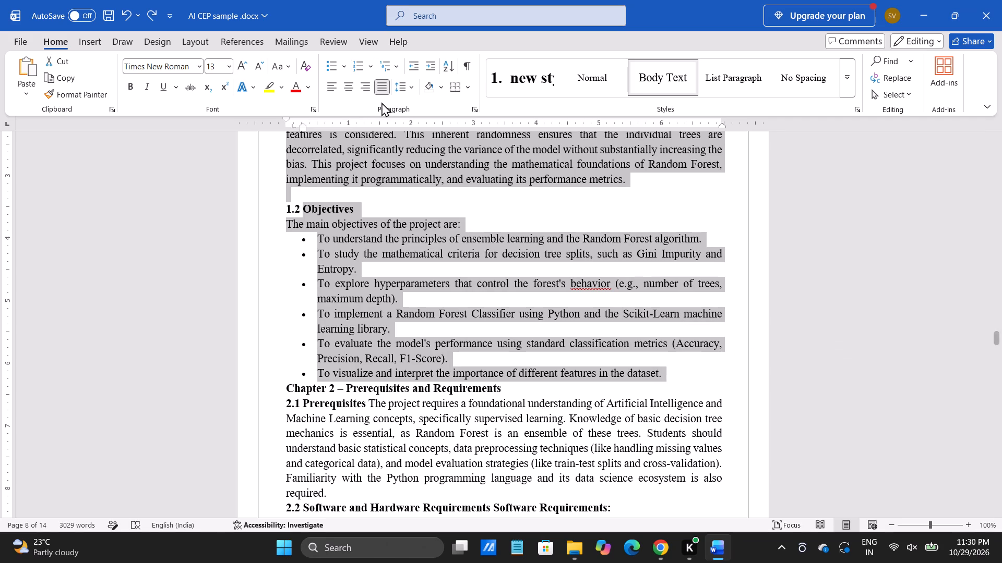
left_click(412, 82)
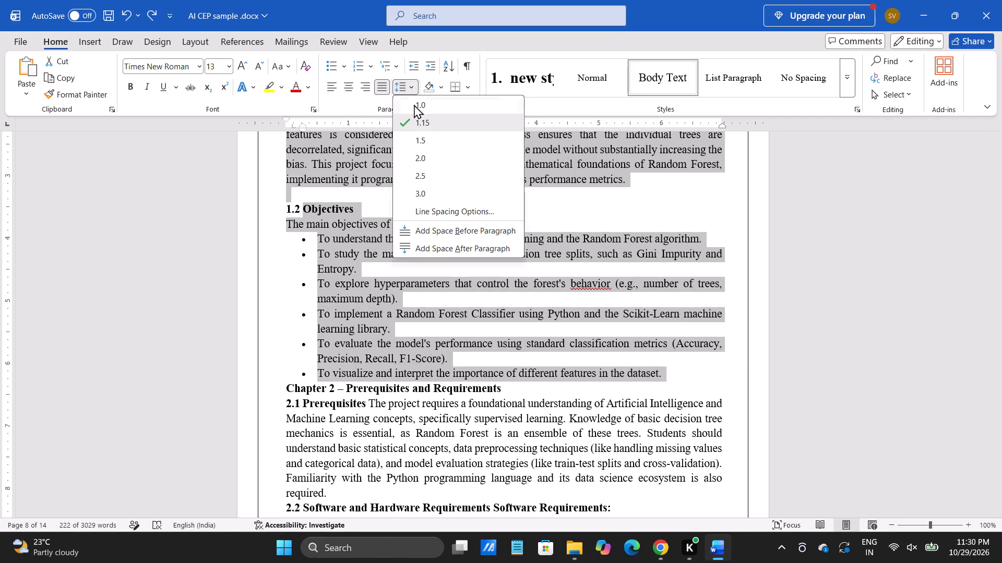
left_click(420, 137)
scroll(380, 249, "up", 1)
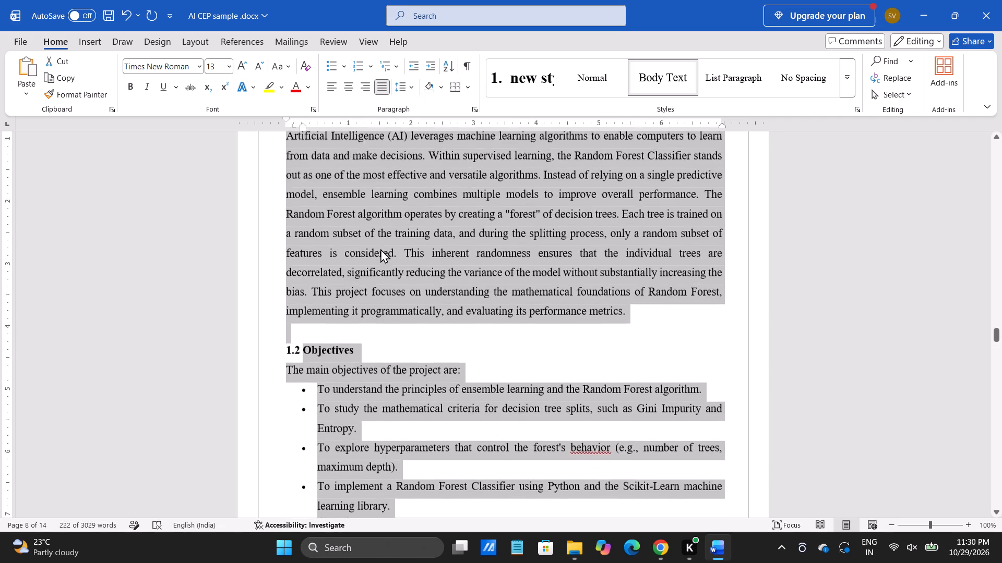
scroll(380, 249, "up", 1)
scroll(380, 249, "down", 1)
left_click(483, 268)
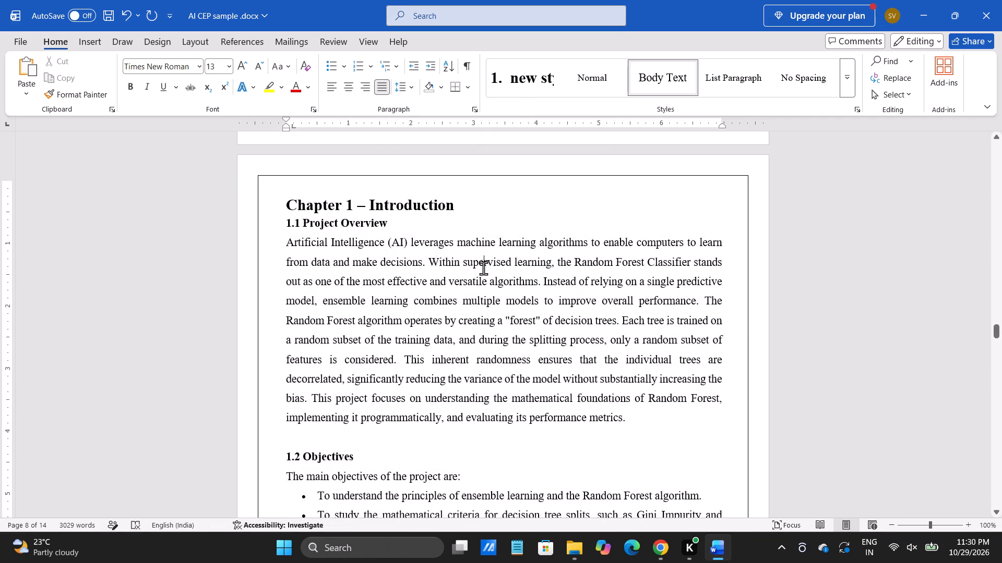
Insert blank lines after the last objectives bullet so that "Chapter 2 – Prerequisites and Requirements" starts on a new page.
scroll(483, 268, "down", 2)
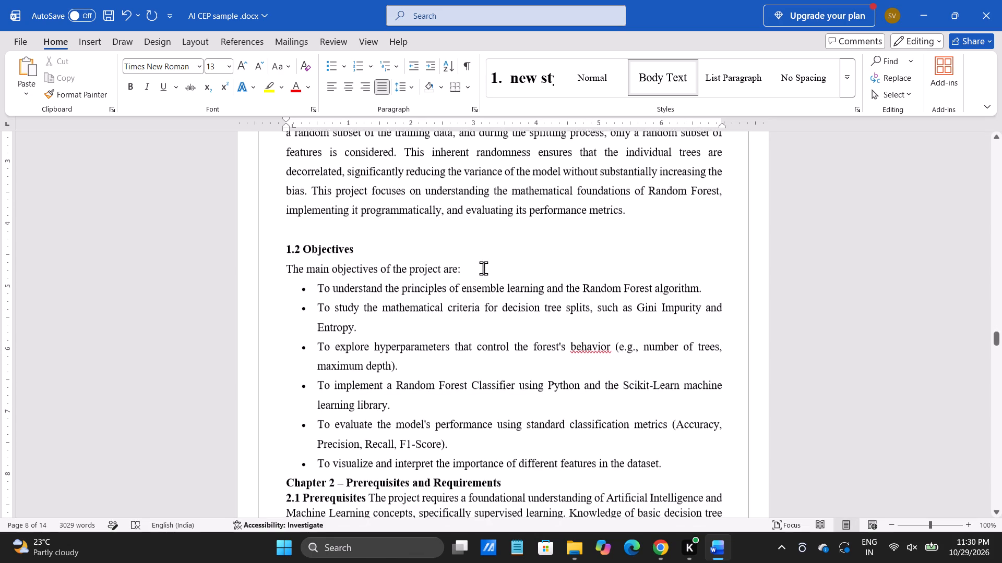
scroll(483, 268, "down", 2)
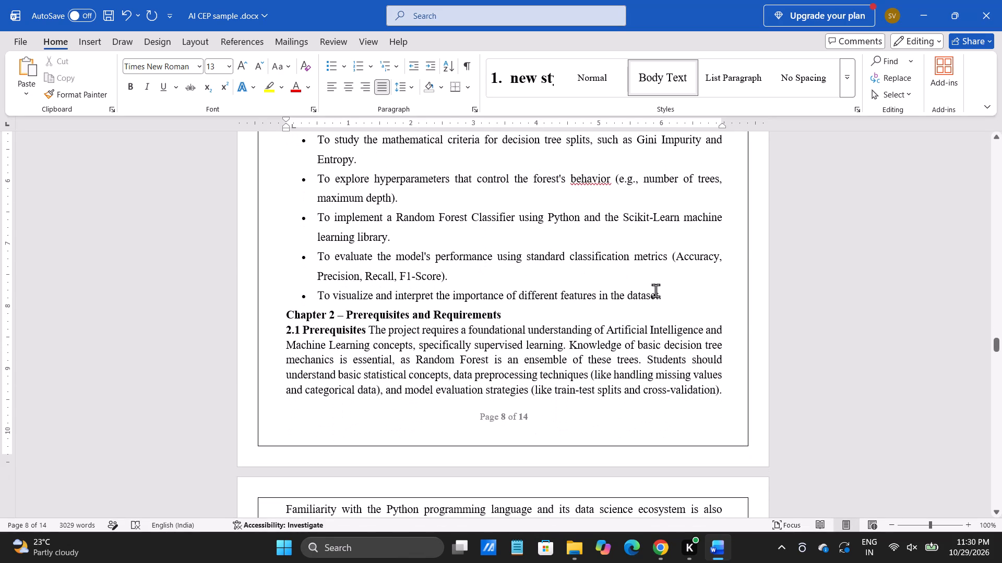
left_click(669, 295)
key("Return")
key("Return")
key("Return")
key("Return")
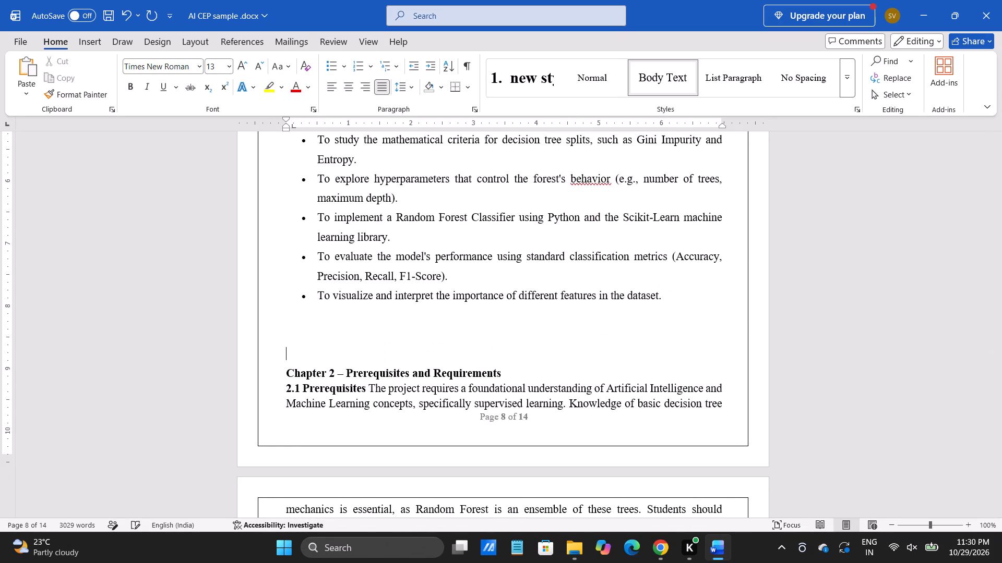
key("Return")
key("Return")
Set the "Chapter 2 – Prerequisites and Requirements" heading's font size to 18.
scroll(615, 393, "down", 2)
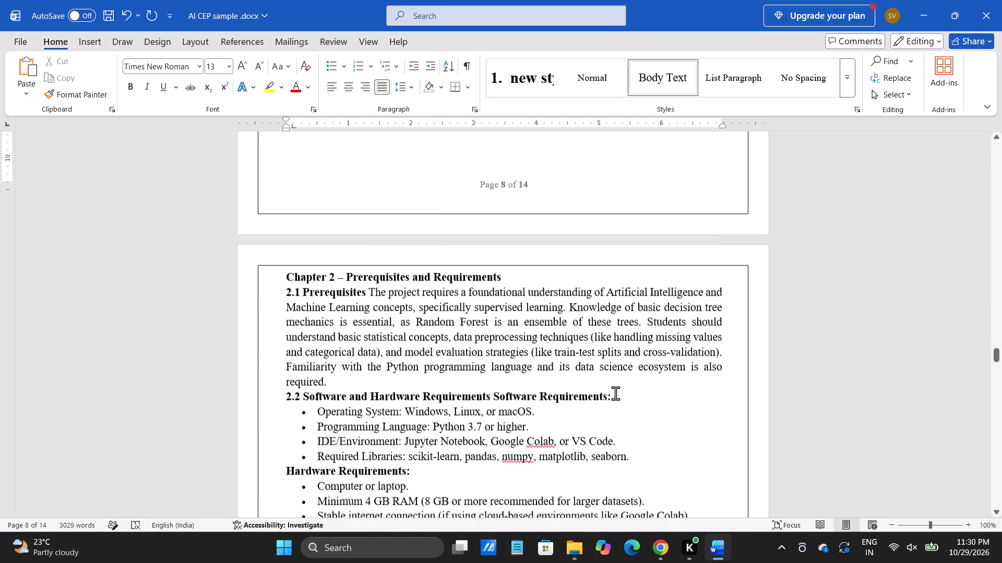
left_click_drag(508, 236, 356, 236)
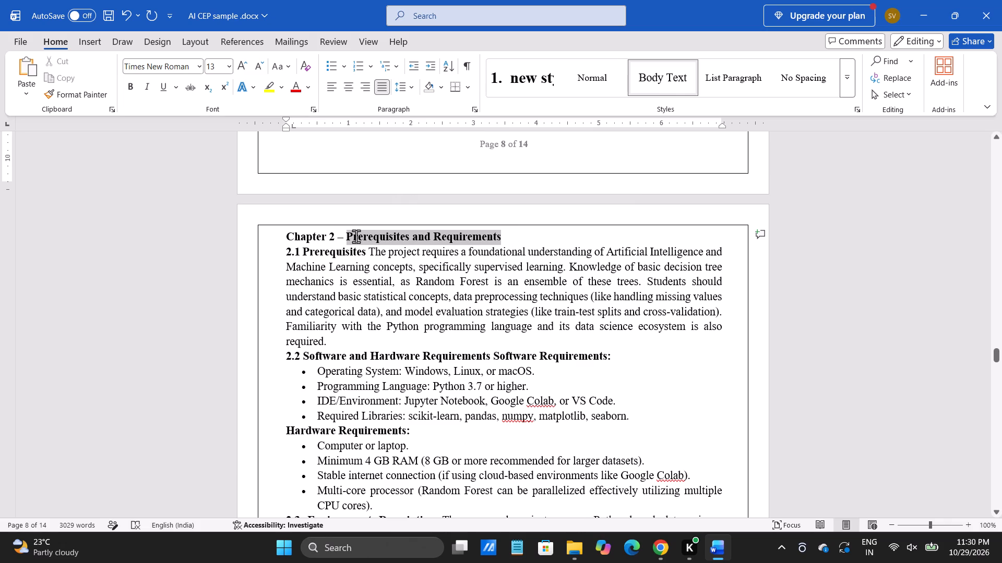
left_click_drag(356, 236, 304, 238)
left_click(401, 202)
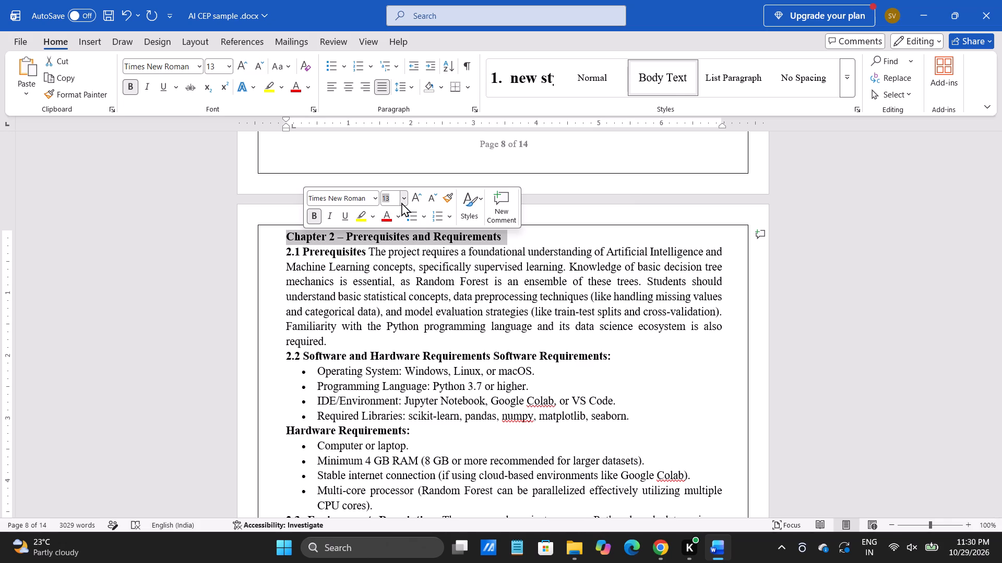
left_click(393, 321)
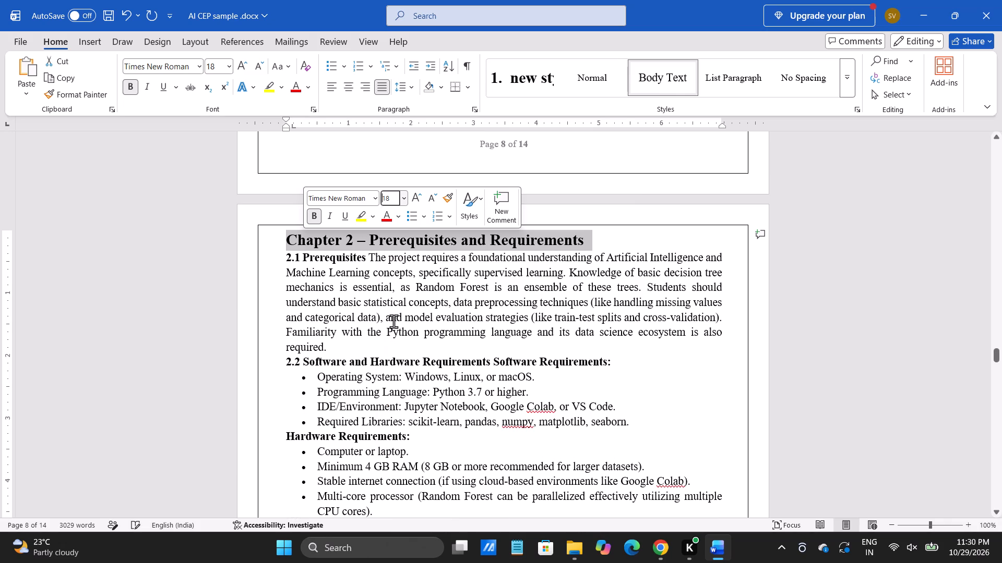
Move the body text of "2.1 Prerequisites" onto its own line below the heading.
left_click(371, 256)
key("Return")
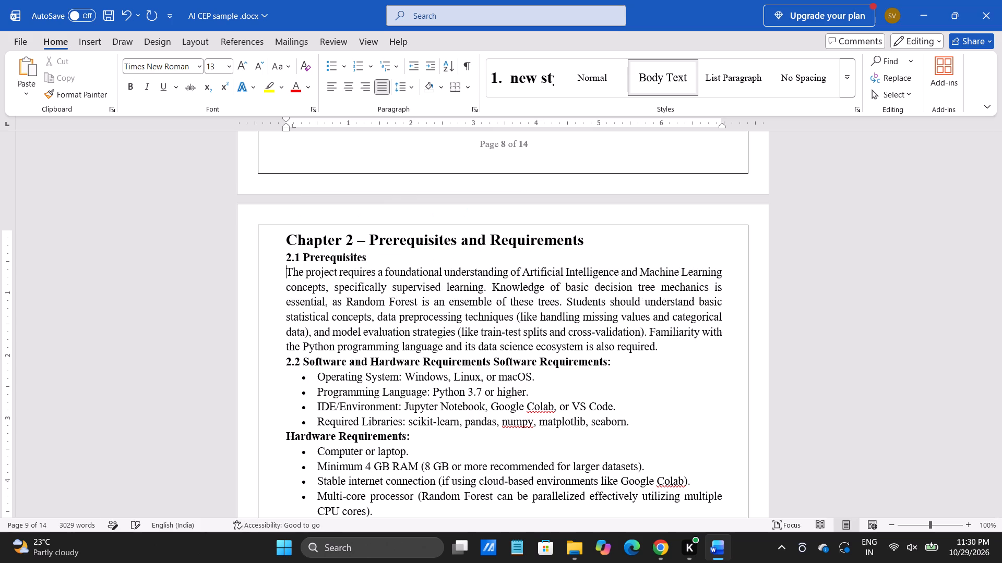
Insert a blank line between the Chapter 2 heading and "2.1 Prerequisites".
left_click(601, 241)
key("Return")
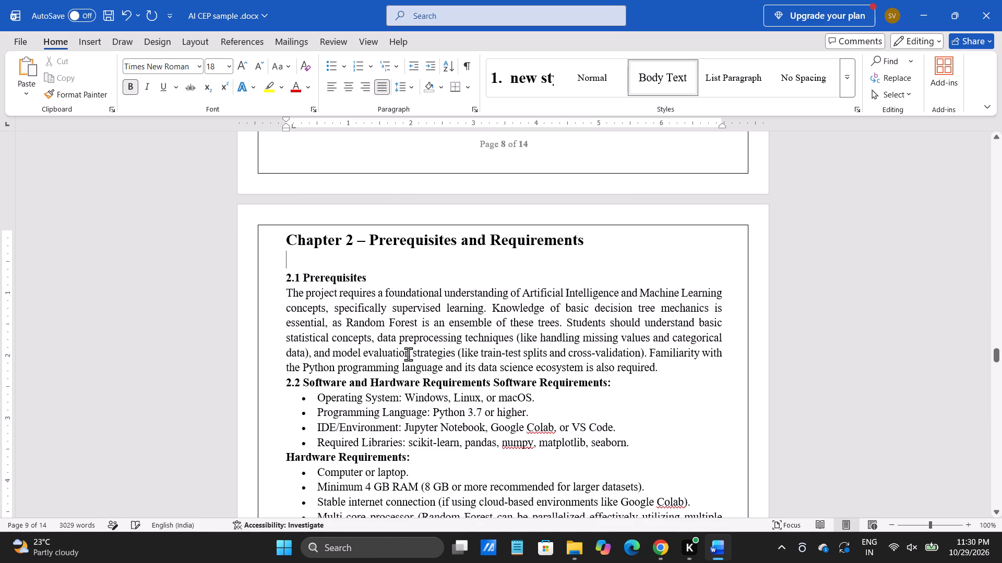
Set the line spacing to 1.5 for all Chapter 2 text from "2.1 Prerequisites" through the last item under "2.4 Technical Requirements".
scroll(408, 354, "down", 1)
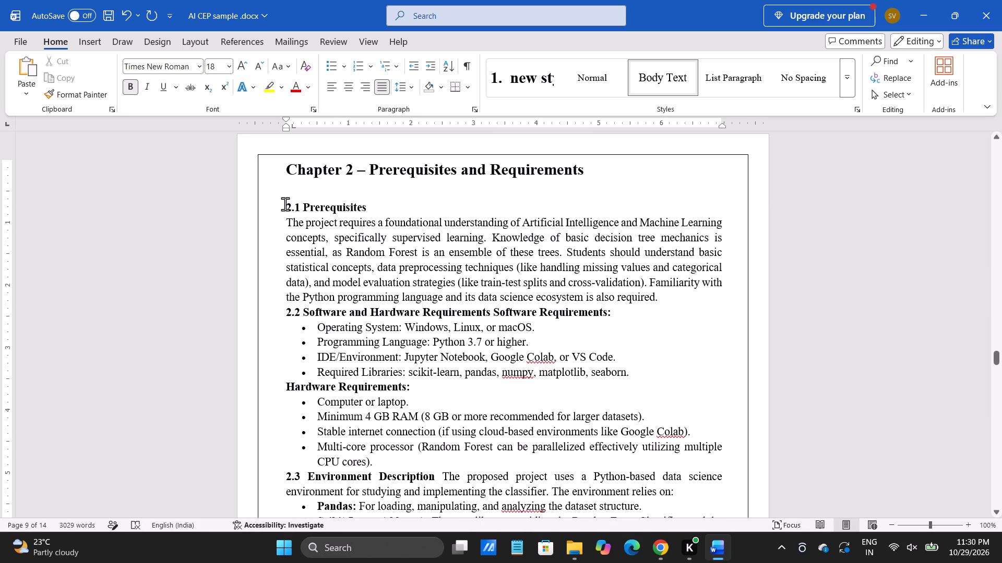
left_click_drag(285, 204, 417, 540)
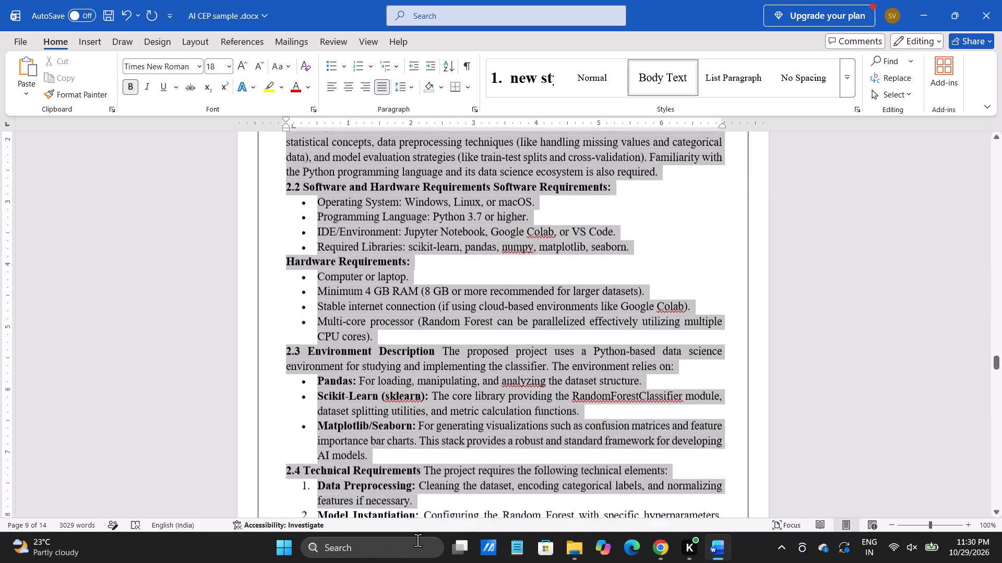
left_click_drag(417, 540, 465, 327)
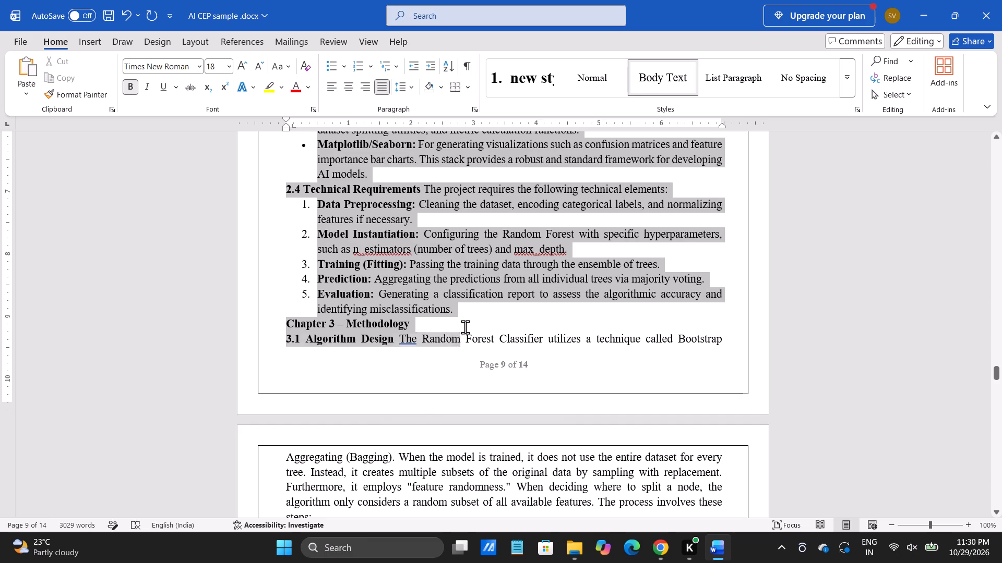
left_click_drag(465, 327, 474, 312)
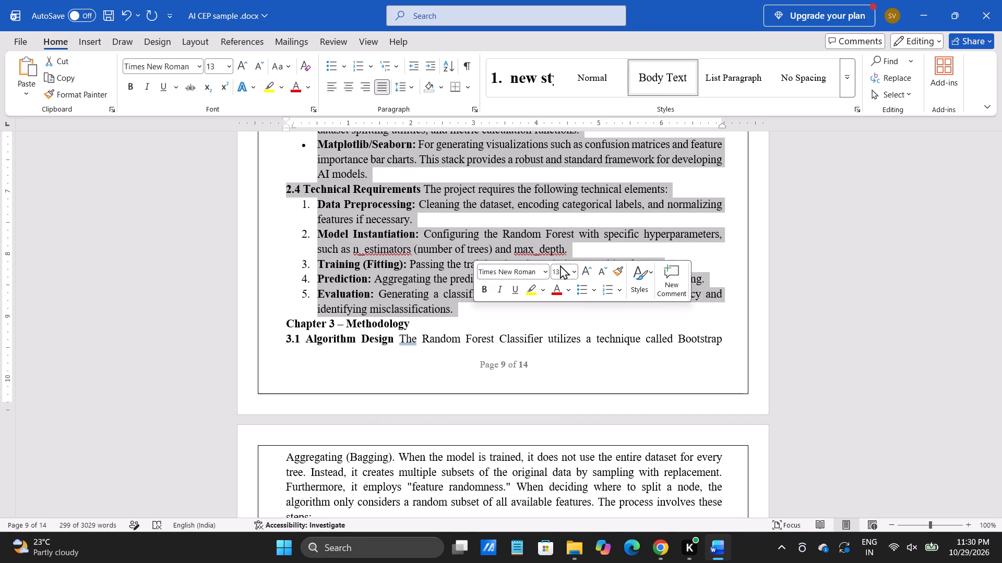
left_click(573, 271)
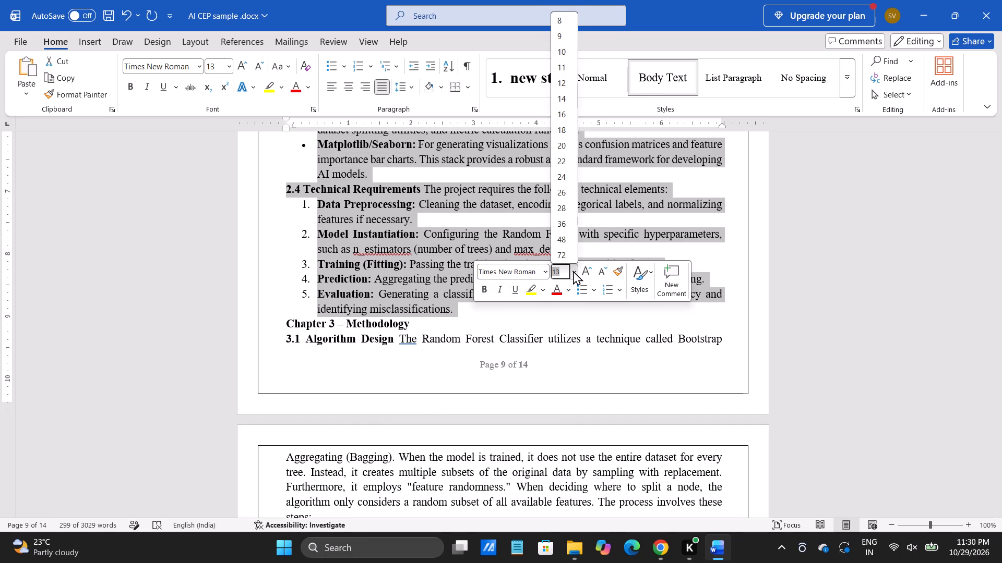
left_click(573, 271)
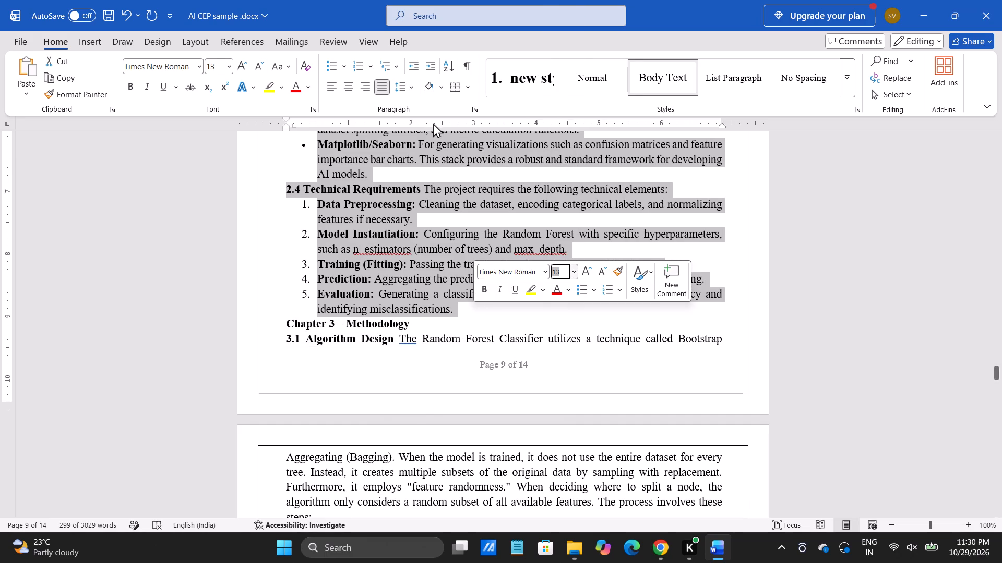
left_click(411, 84)
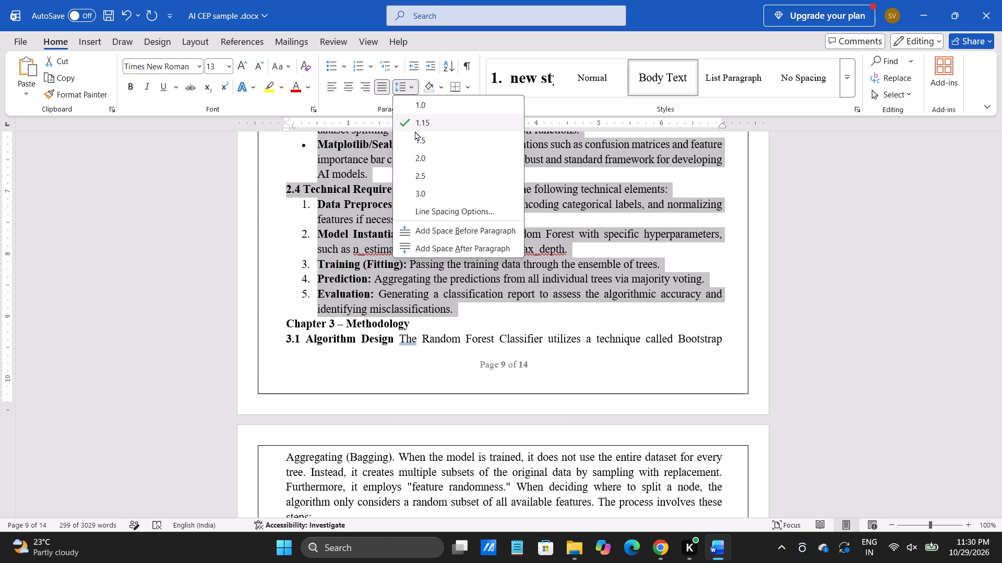
left_click(418, 139)
scroll(389, 259, "up", 2)
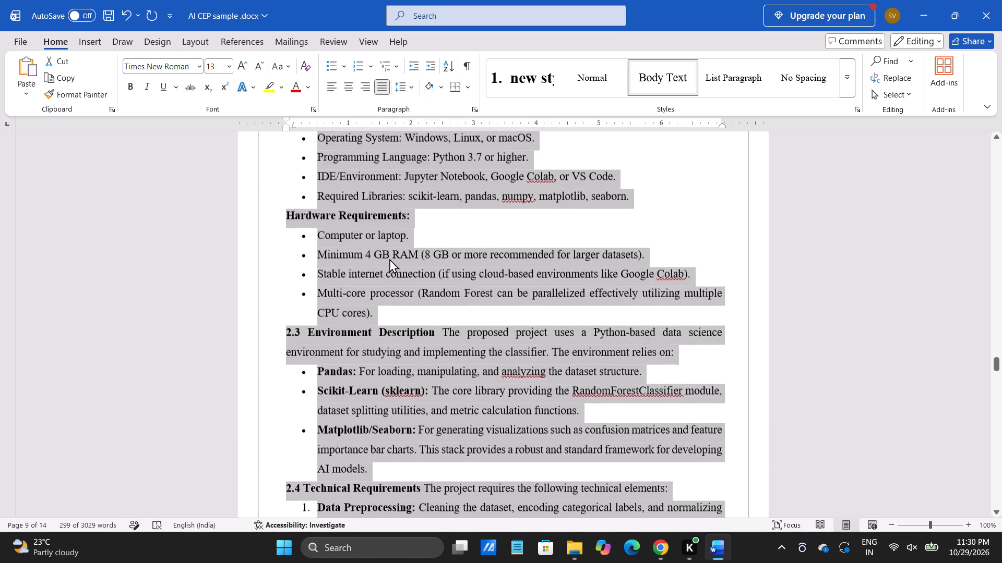
scroll(389, 259, "up", 1)
scroll(389, 259, "down", 1)
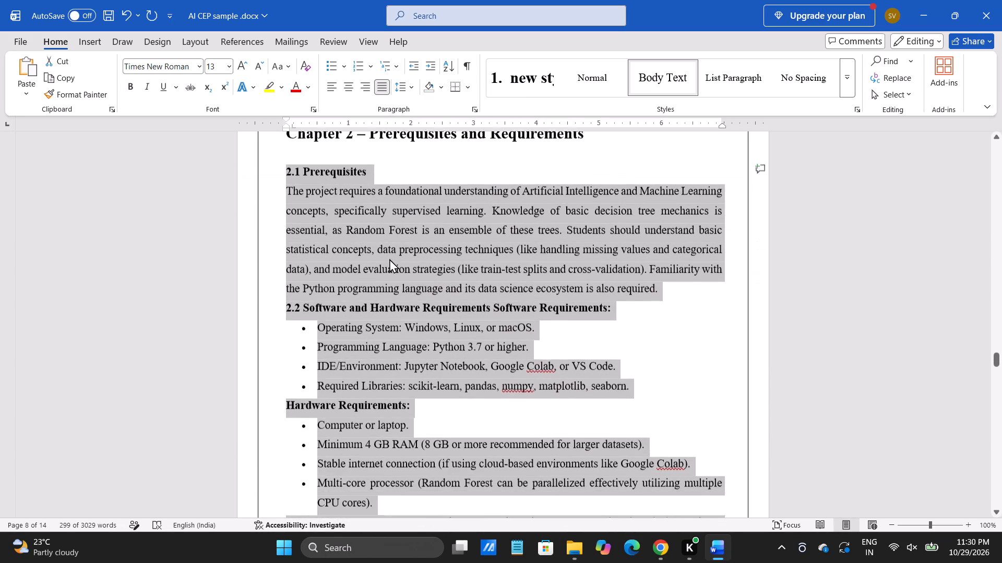
left_click(559, 312)
Delete the whole "2.3 Environment Description" section, including its Pandas, Scikit-Learn and Matplotlib/Seaborn bullets.
scroll(559, 312, "down", 2)
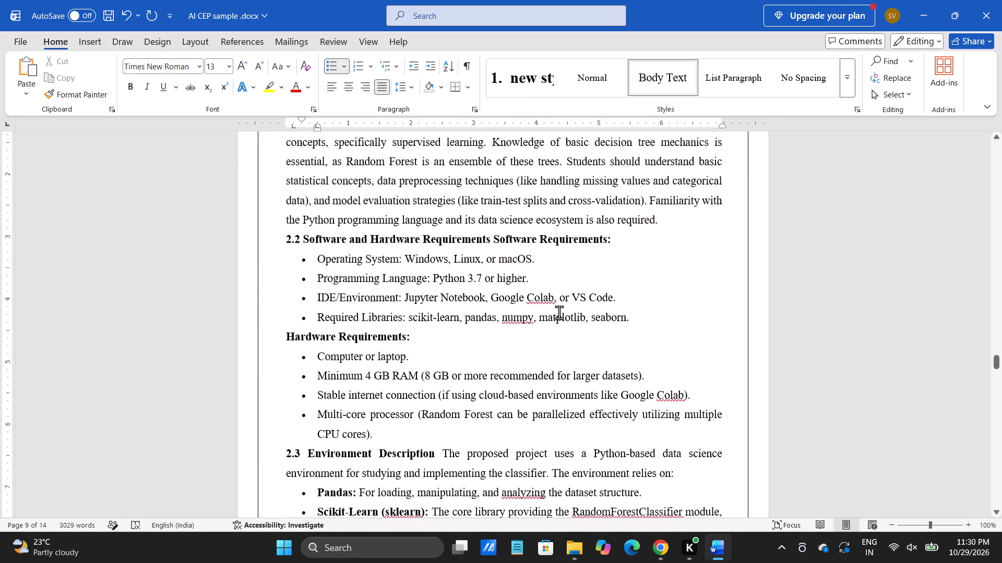
scroll(559, 312, "down", 3)
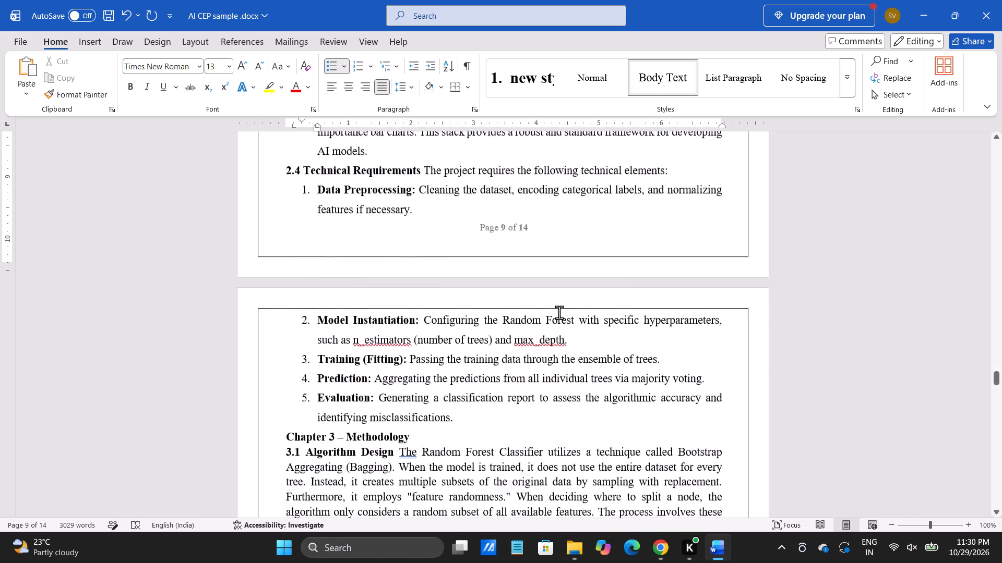
scroll(559, 312, "down", 1)
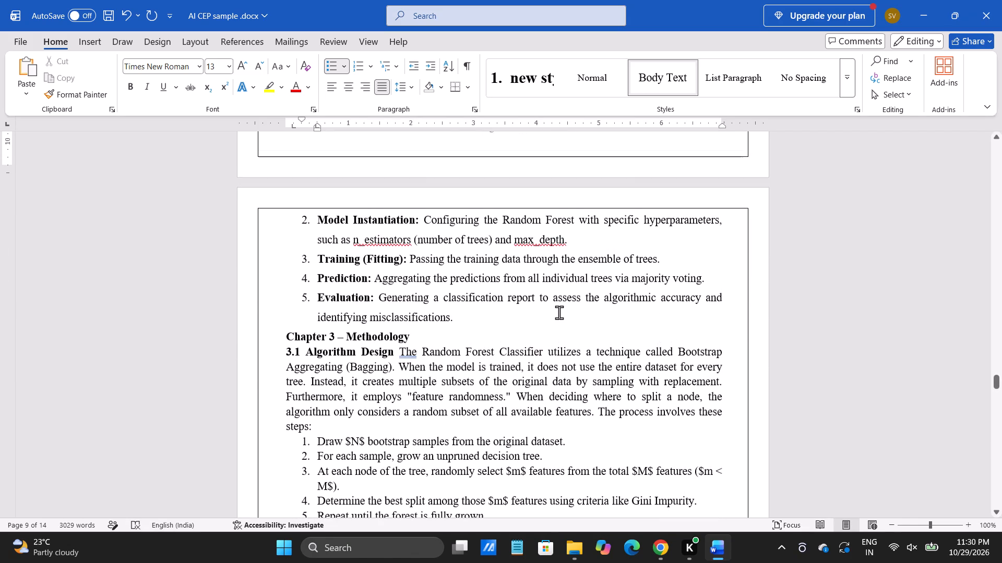
scroll(559, 312, "up", 2)
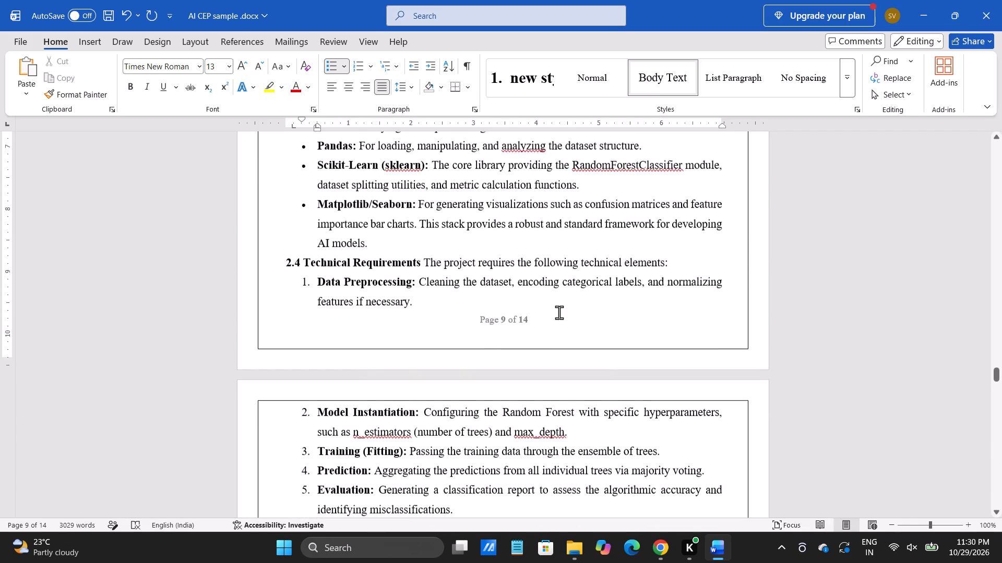
scroll(559, 312, "up", 2)
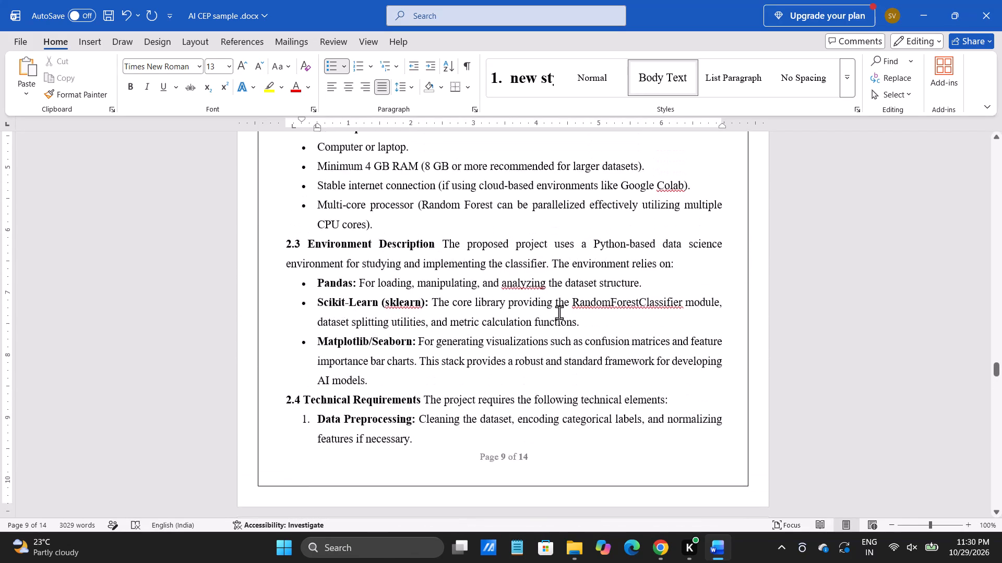
scroll(559, 312, "up", 1)
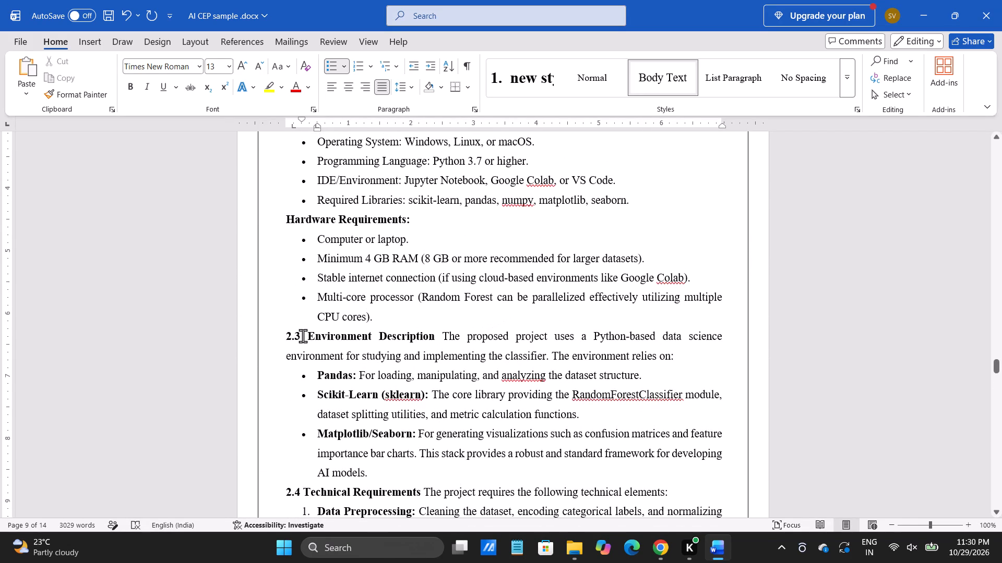
left_click_drag(286, 336, 391, 444)
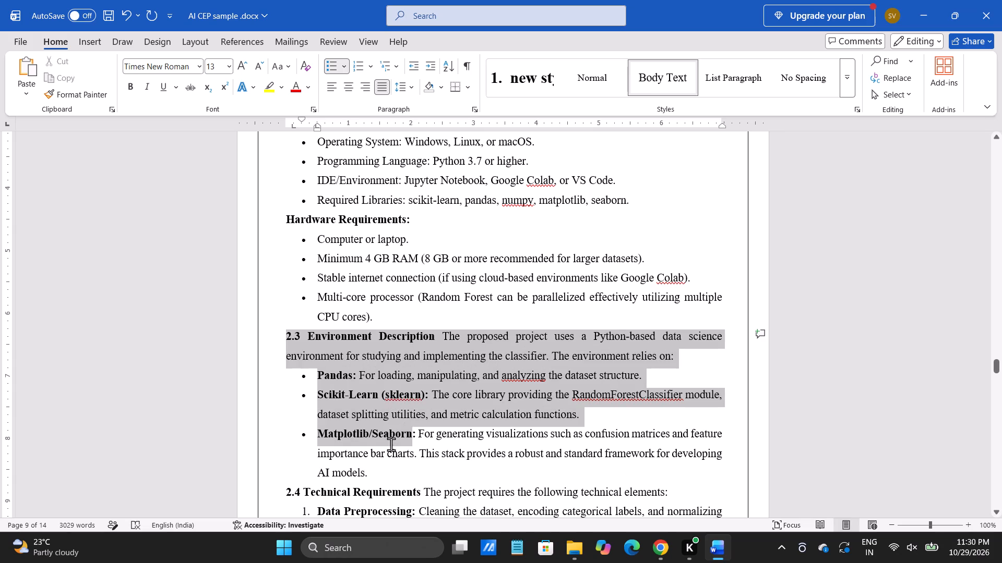
left_click_drag(391, 444, 389, 470)
key("BackSpace")
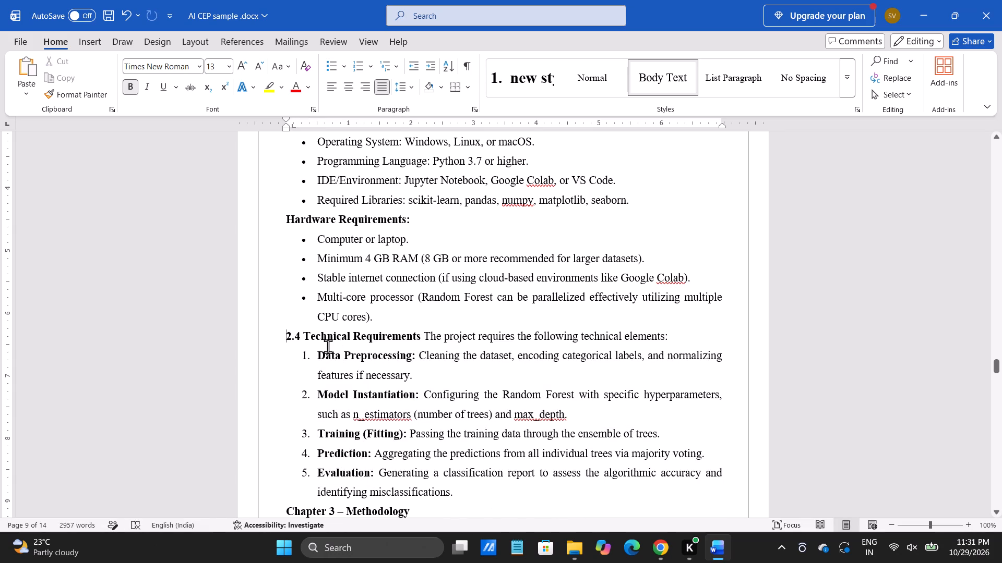
Renumber the "2.4 Technical Requirements" heading as 2.3.
scroll(328, 346, "up", 1)
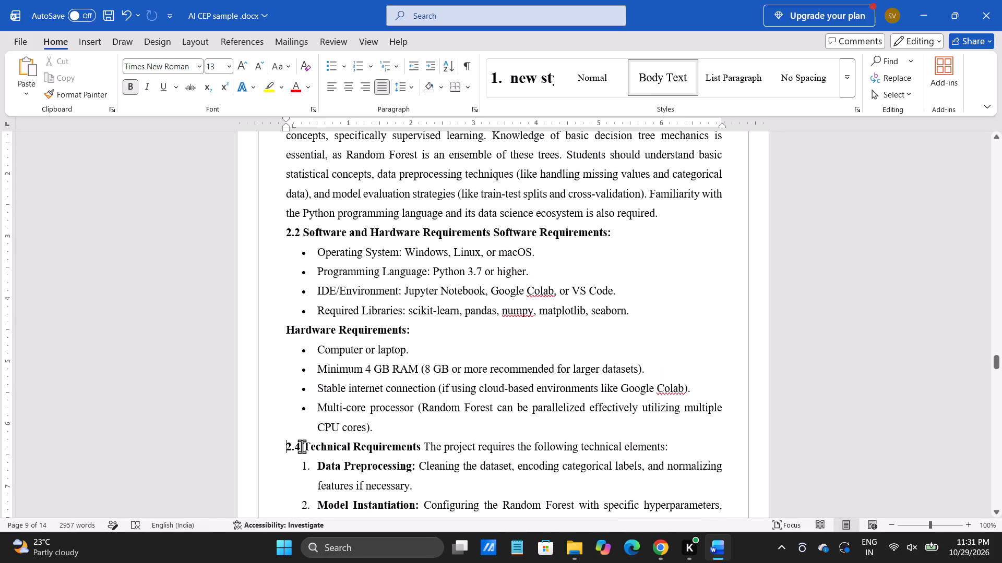
left_click(301, 447)
key("BackSpace")
key("3")
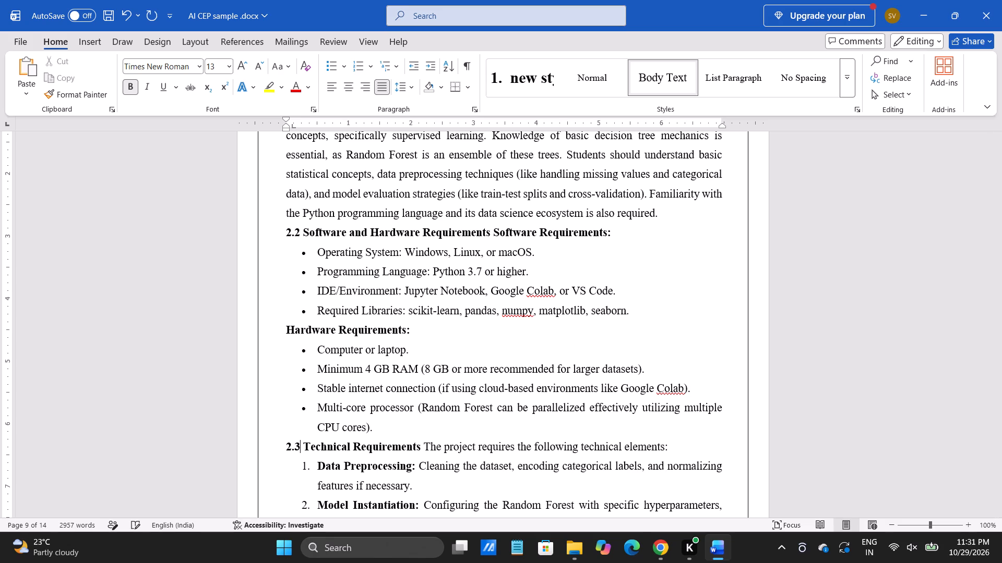
Insert blank, unnumbered lines after the "Evaluation" item so that "Chapter 3 – Methodology" starts on a new page.
scroll(356, 397, "up", 2)
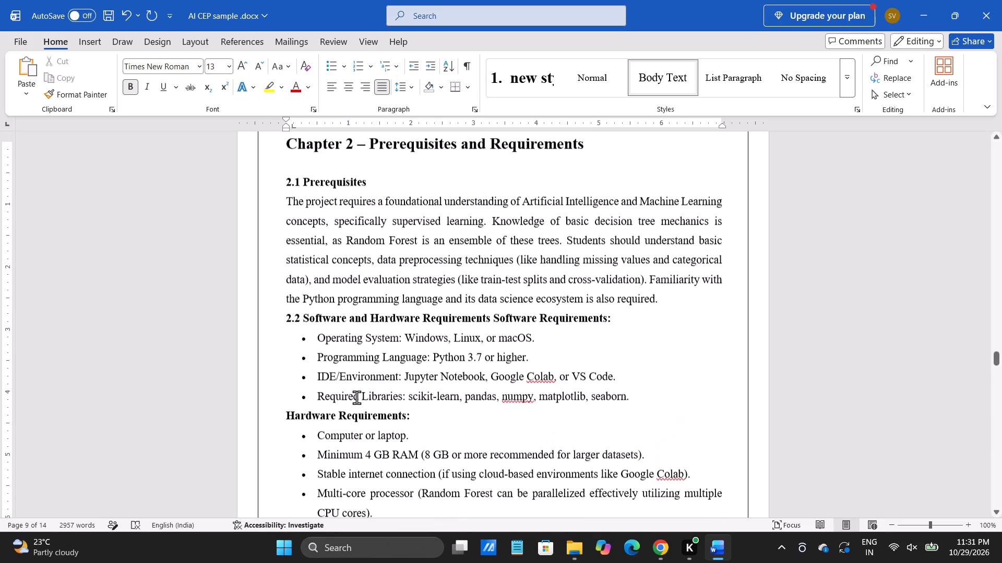
scroll(356, 397, "down", 3)
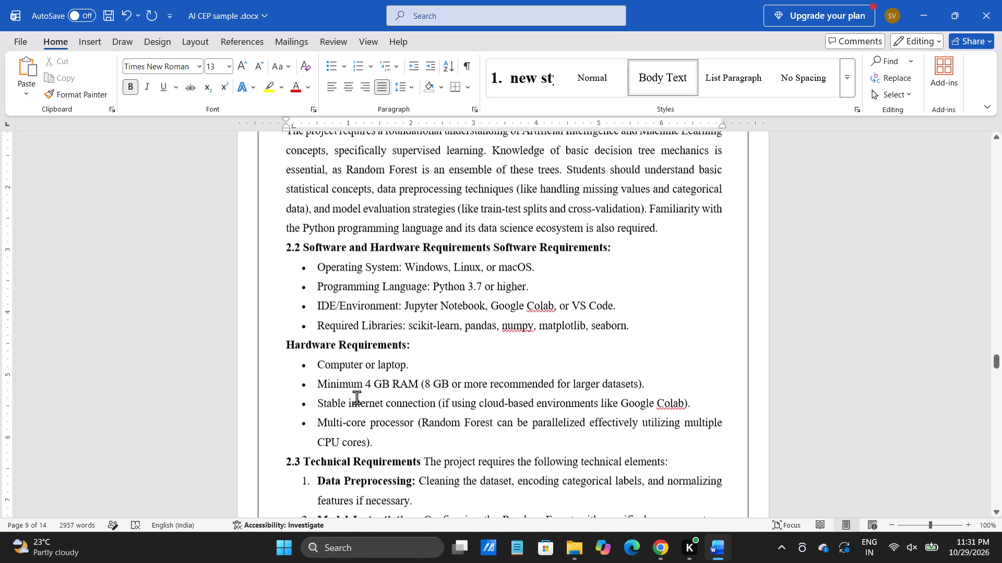
scroll(356, 397, "down", 3)
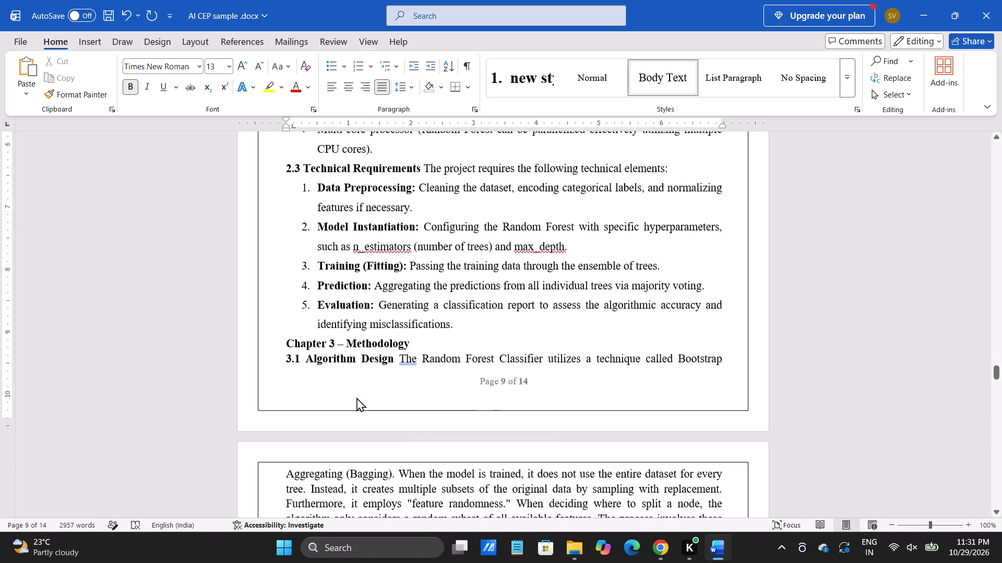
left_click(468, 320)
key("Return")
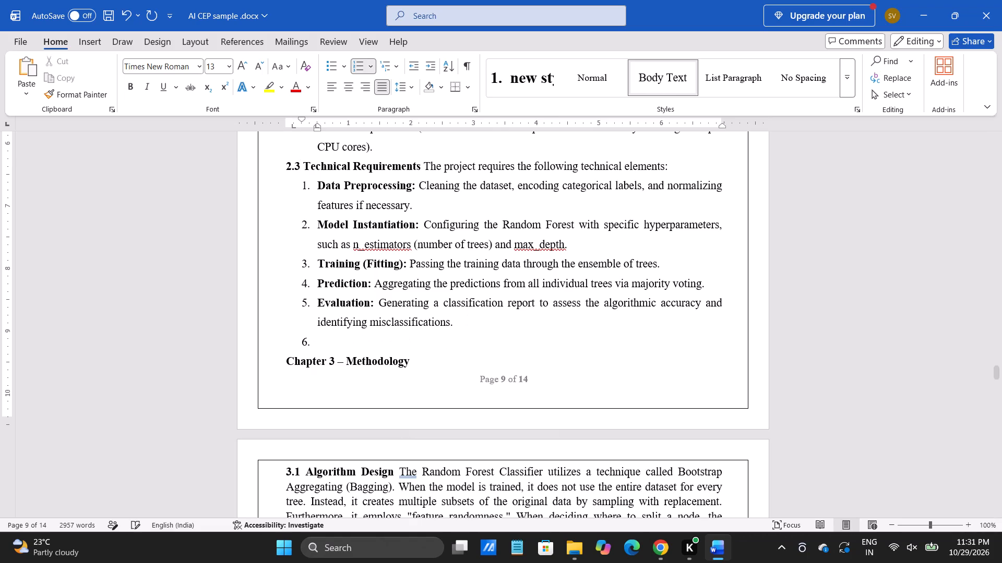
key("Return")
key("Return")
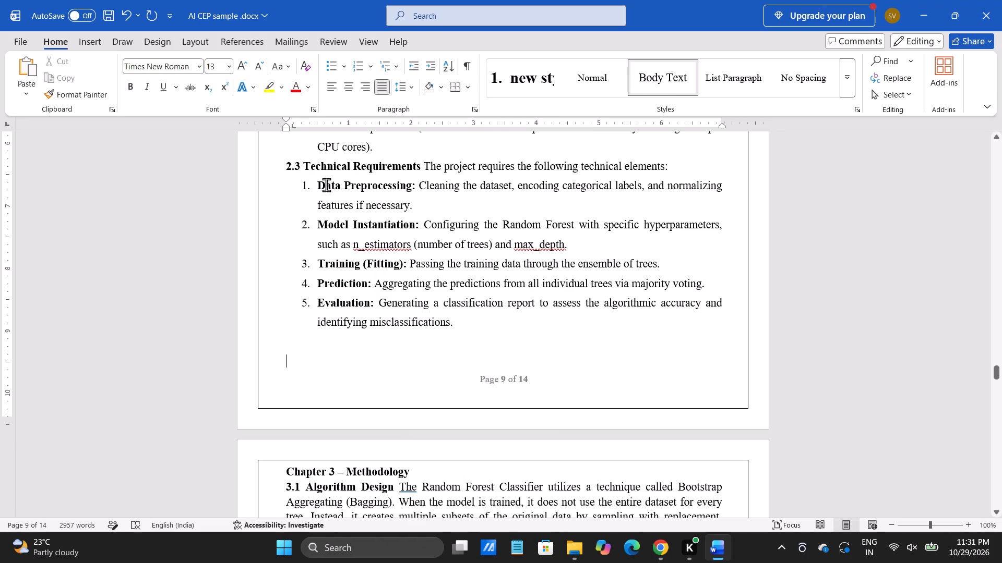
Remove the bold formatting from the five numbered items under "2.3 Technical Requirements".
left_click_drag(318, 183, 459, 321)
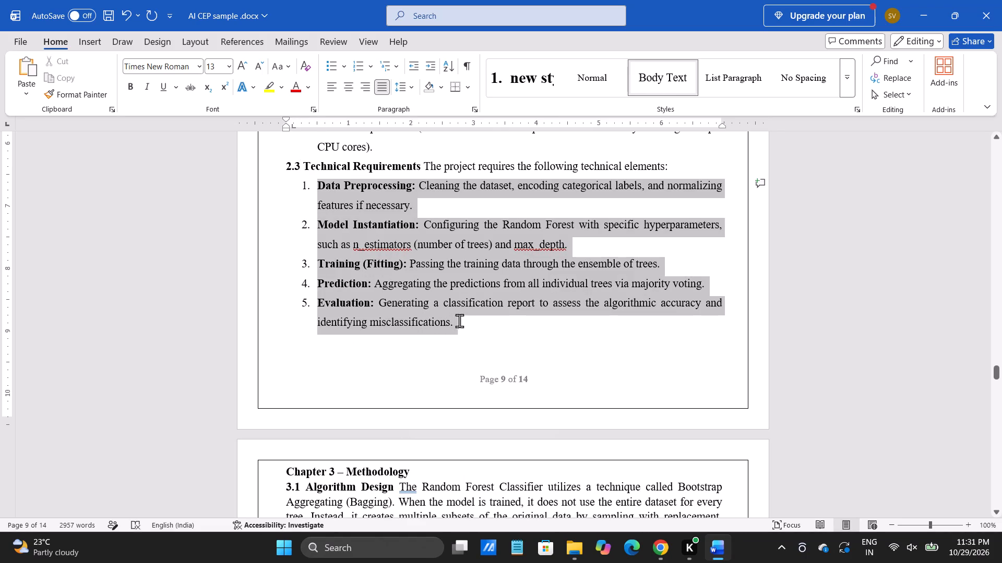
left_click_drag(459, 321, 461, 321)
left_click(475, 298)
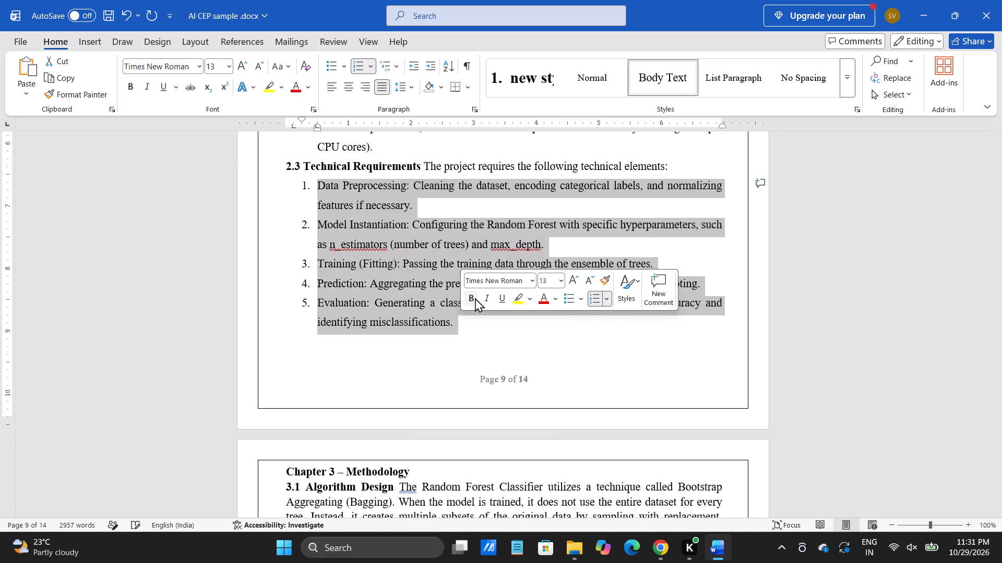
left_click(457, 331)
Set the "Chapter 3 – Methodology" heading's font size to 18.
scroll(457, 331, "down", 3)
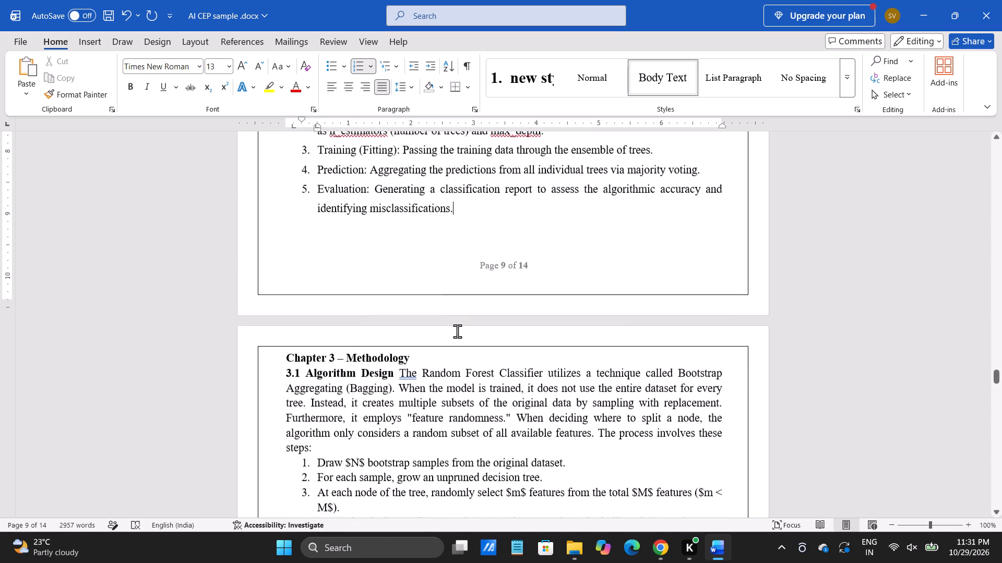
scroll(457, 331, "down", 1)
left_click_drag(412, 254, 282, 248)
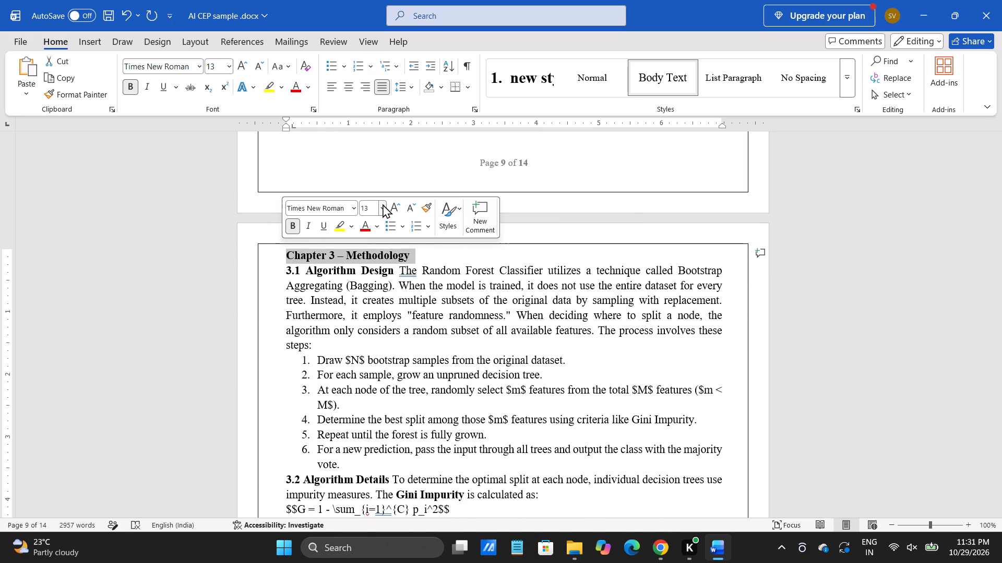
left_click(383, 204)
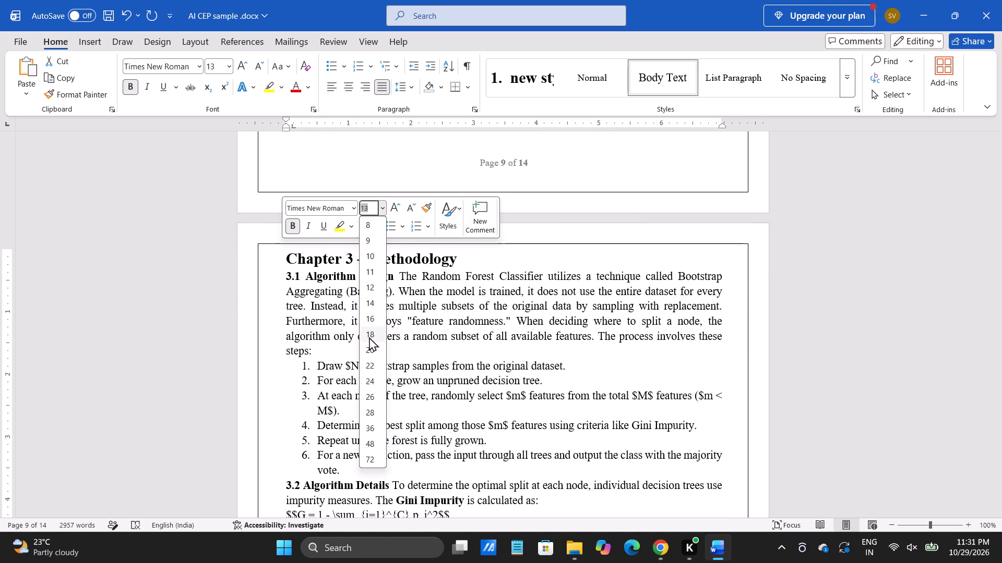
left_click(369, 337)
Move the body text of "3.1 Algorithm Design" onto its own line below the heading.
left_click(400, 283)
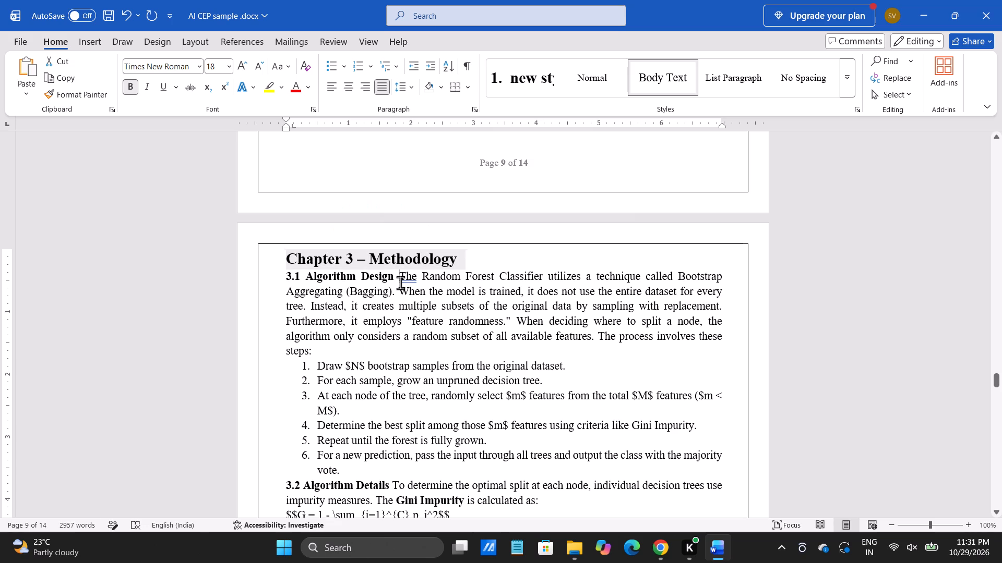
key("Return")
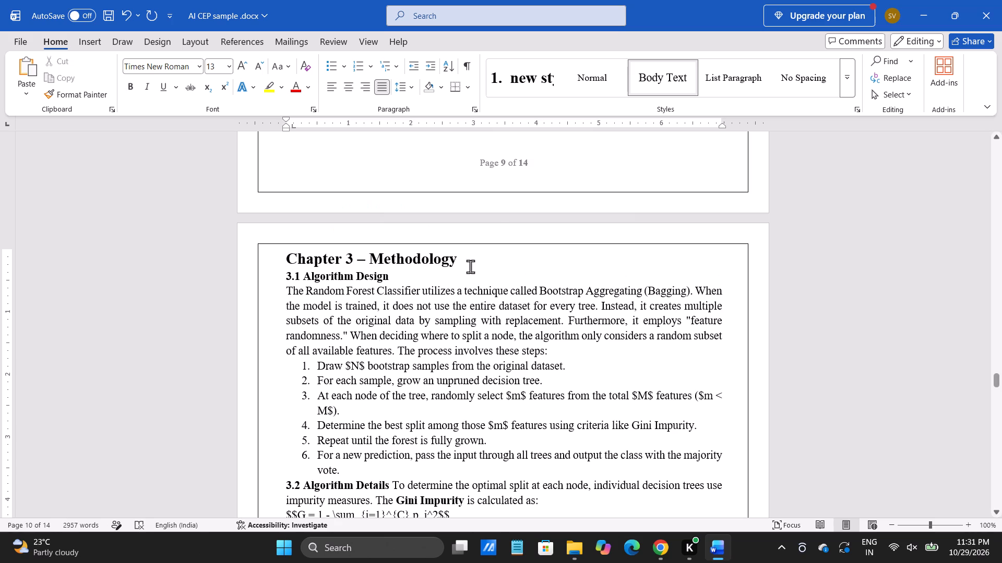
Insert a blank line between the Chapter 3 heading and "3.1 Algorithm Design".
left_click(487, 253)
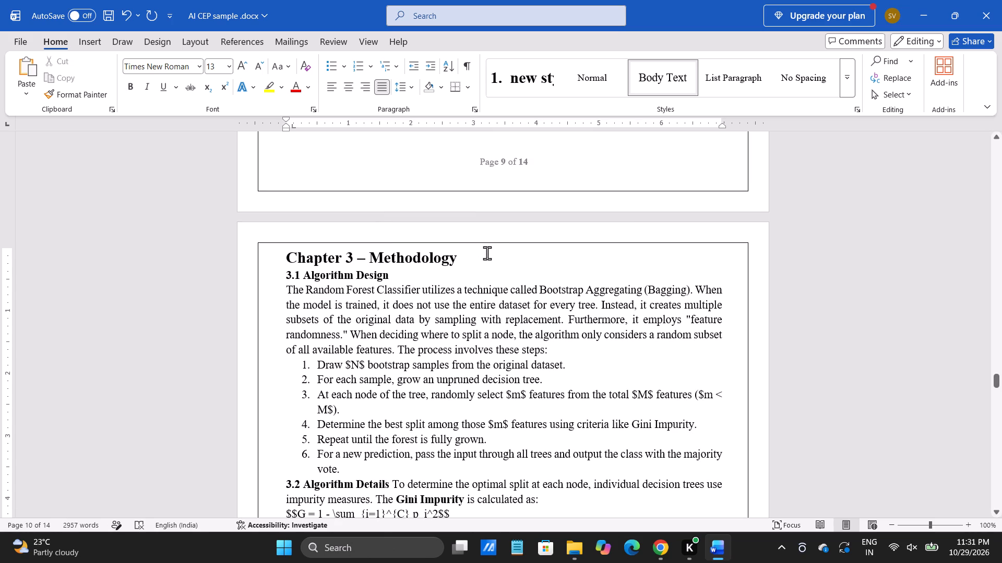
key("Return")
Set the line spacing to 1.5 from the "3.1 Algorithm Design" heading through the introductory paragraph of "3.4 Python Implementation".
scroll(327, 348, "down", 1)
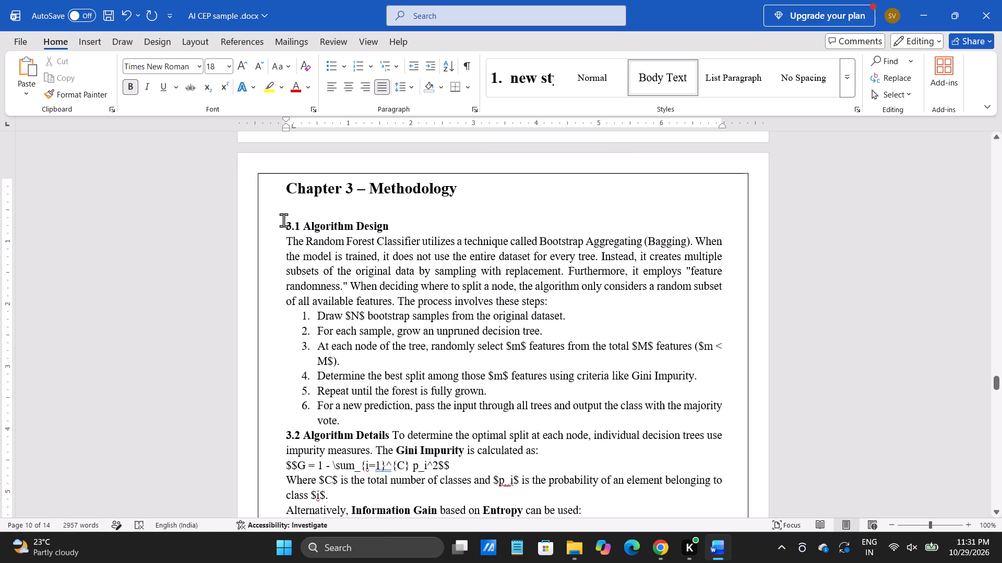
left_click_drag(284, 226, 423, 547)
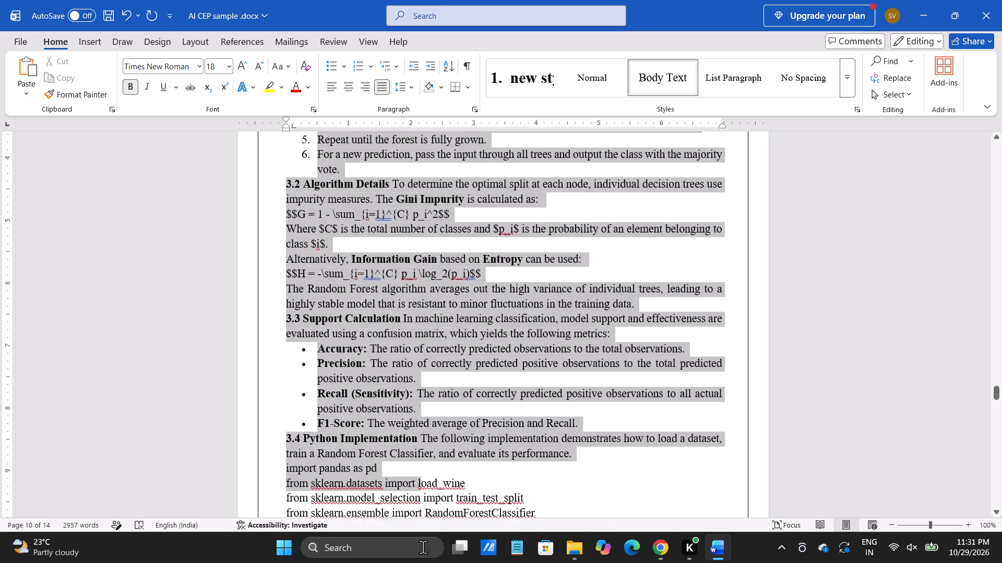
left_click_drag(423, 547, 452, 166)
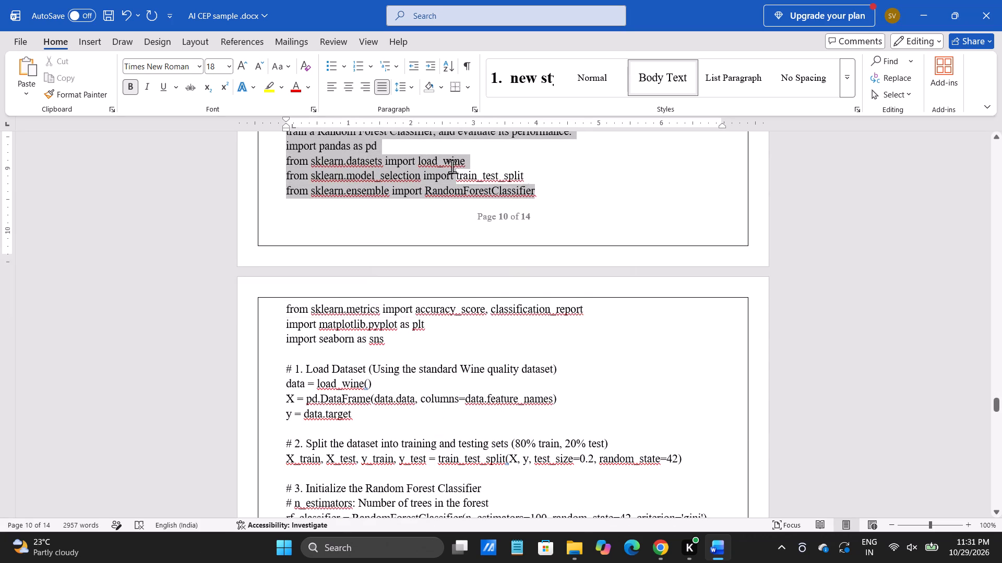
left_click_drag(452, 166, 414, 527)
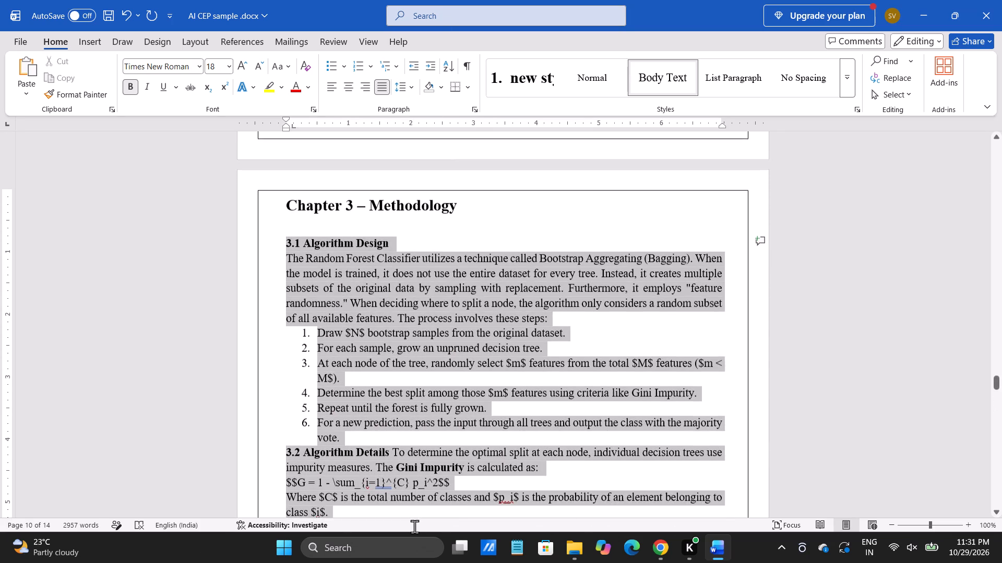
left_click_drag(414, 527, 416, 493)
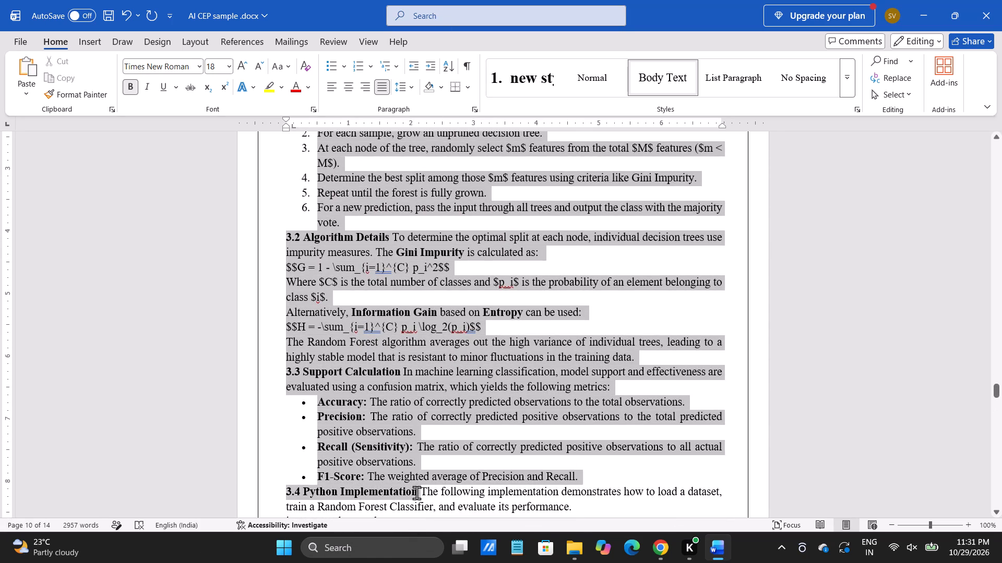
left_click_drag(416, 493, 495, 423)
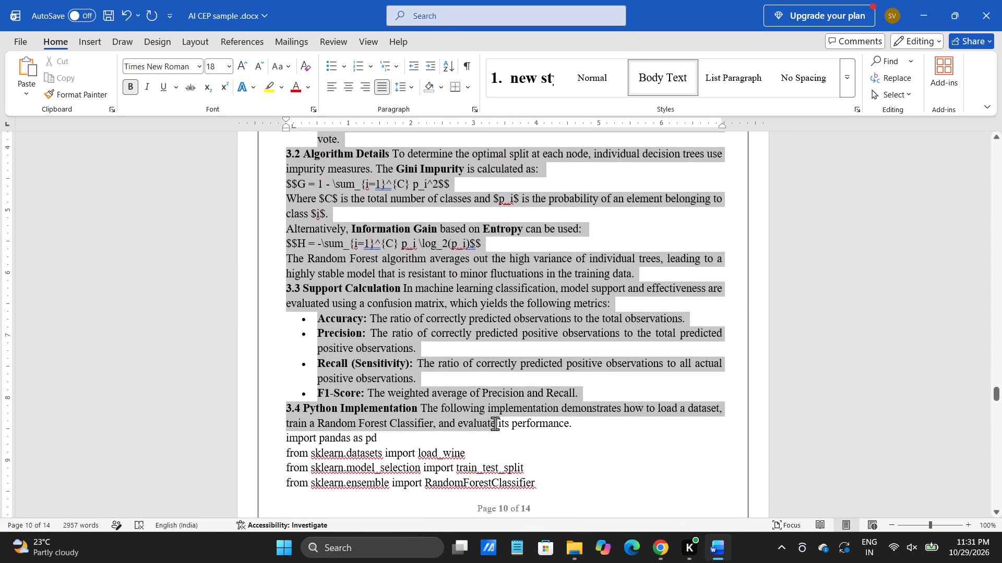
left_click_drag(495, 423, 586, 422)
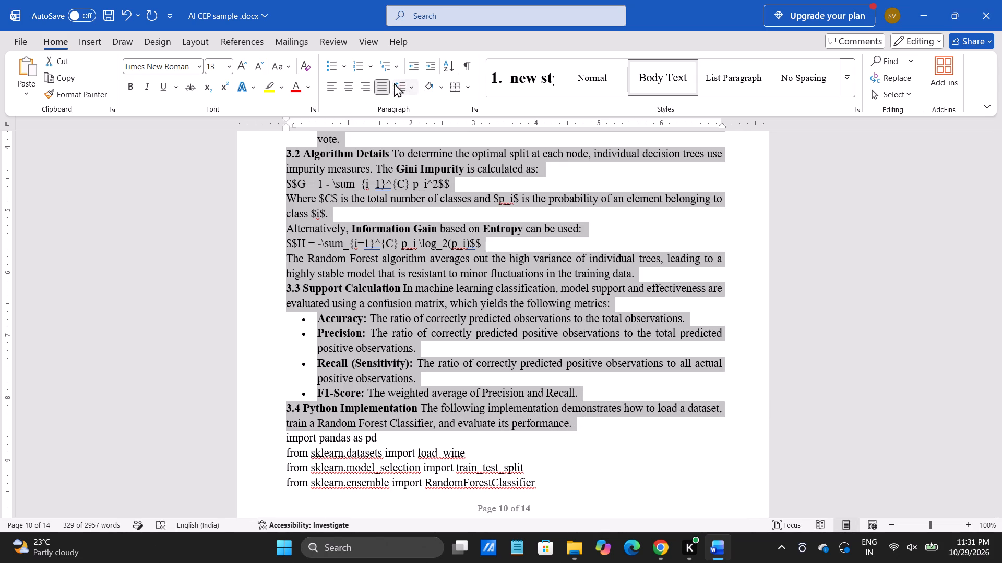
left_click(407, 85)
left_click(434, 133)
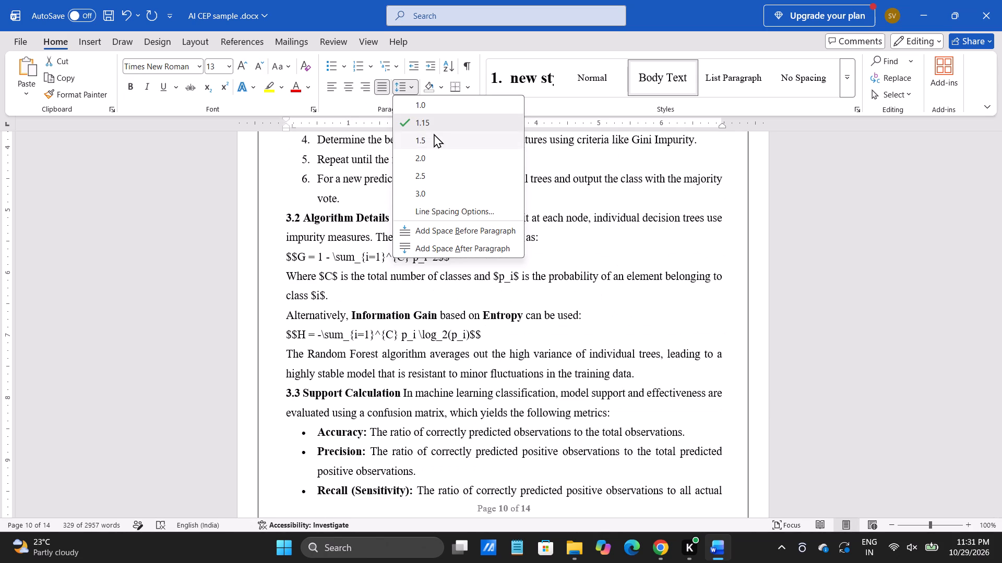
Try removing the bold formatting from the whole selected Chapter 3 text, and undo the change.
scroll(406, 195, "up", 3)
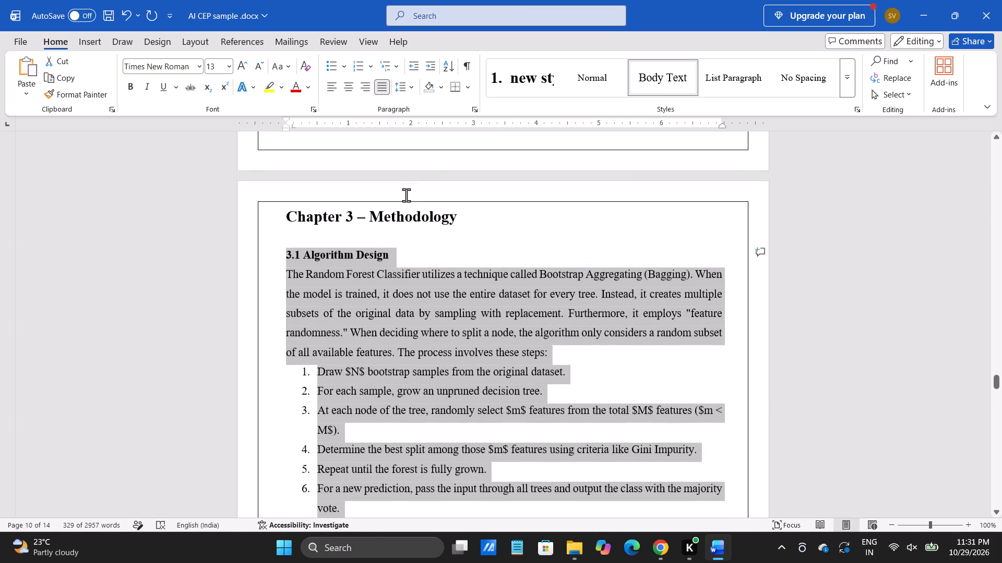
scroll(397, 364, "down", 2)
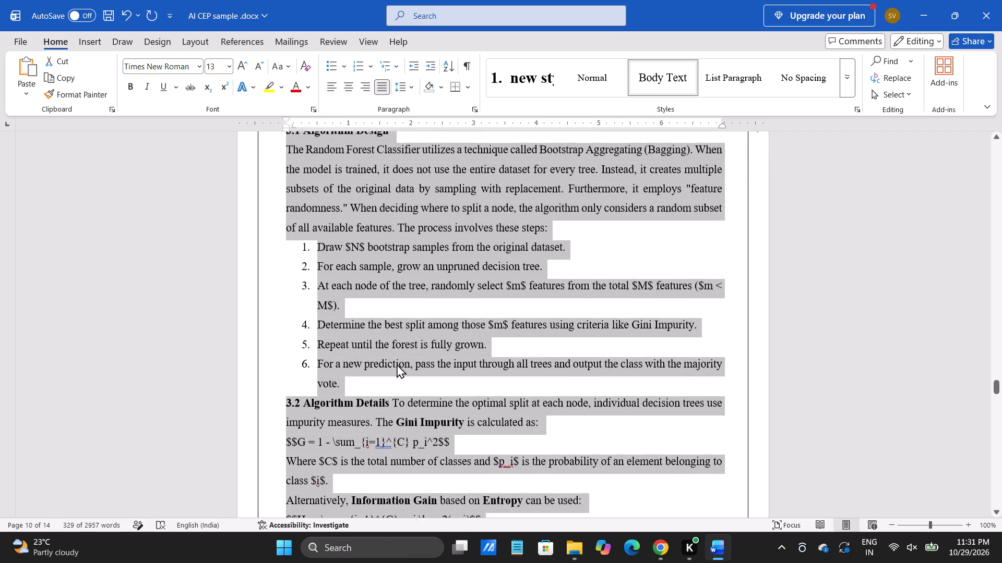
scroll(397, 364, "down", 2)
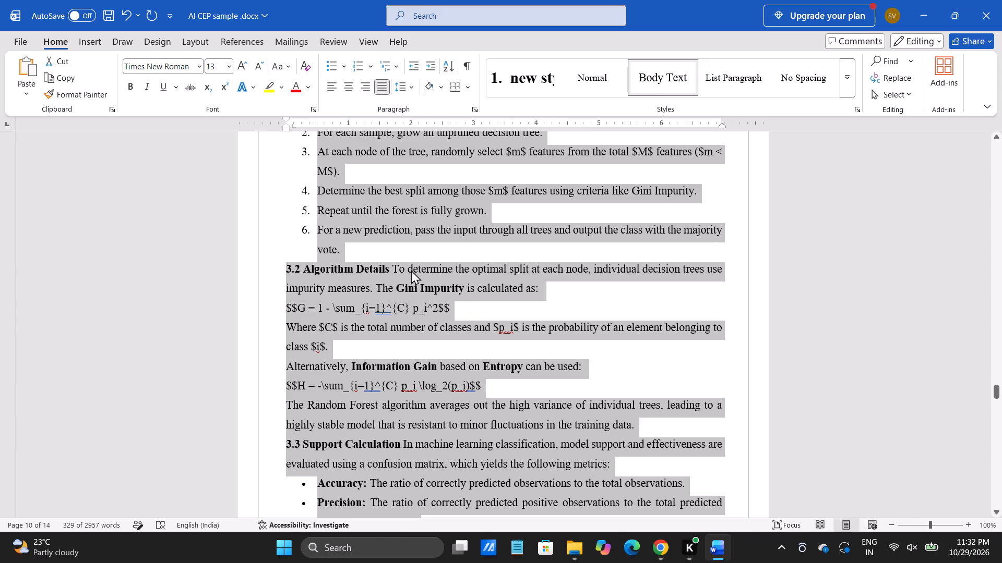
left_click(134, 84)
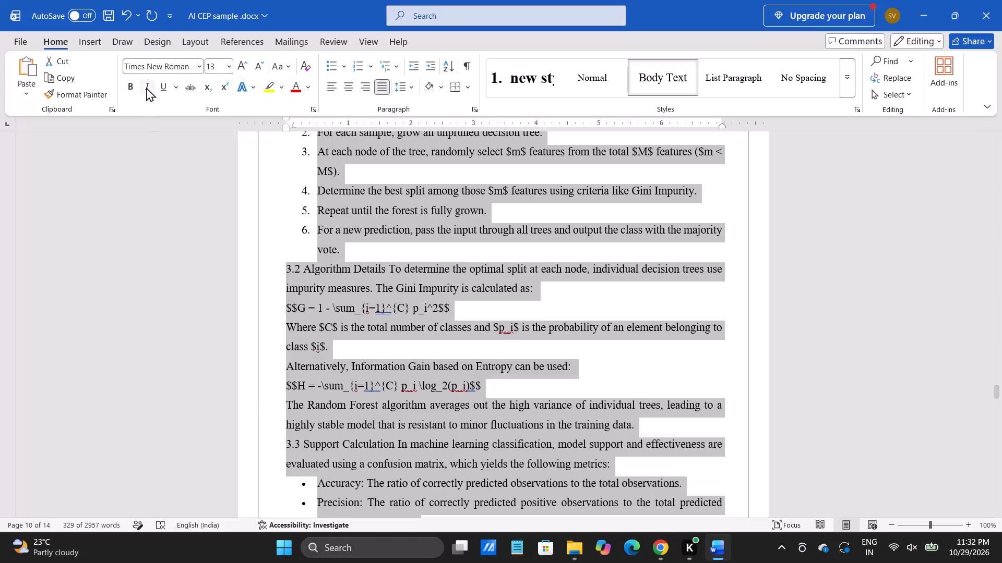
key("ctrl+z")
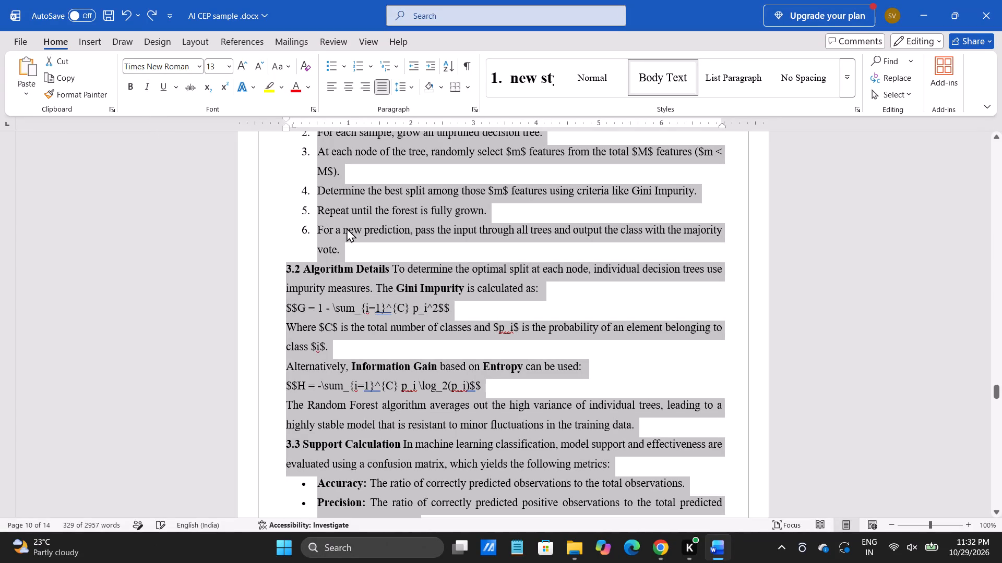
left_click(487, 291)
Move the body text of "3.2 Algorithm Details" onto its own line below the heading, without a leading space.
scroll(487, 291, "up", 3)
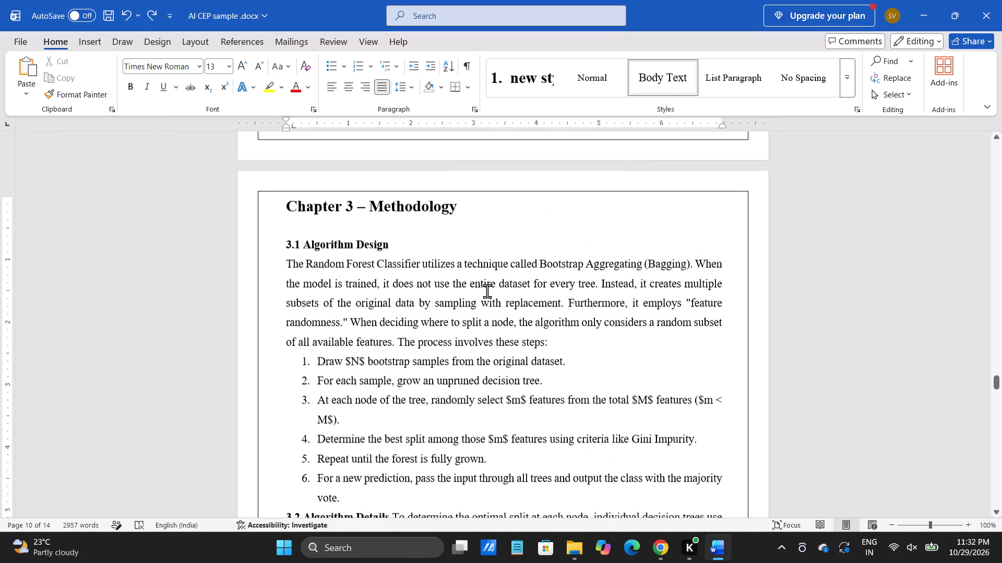
scroll(487, 291, "down", 3)
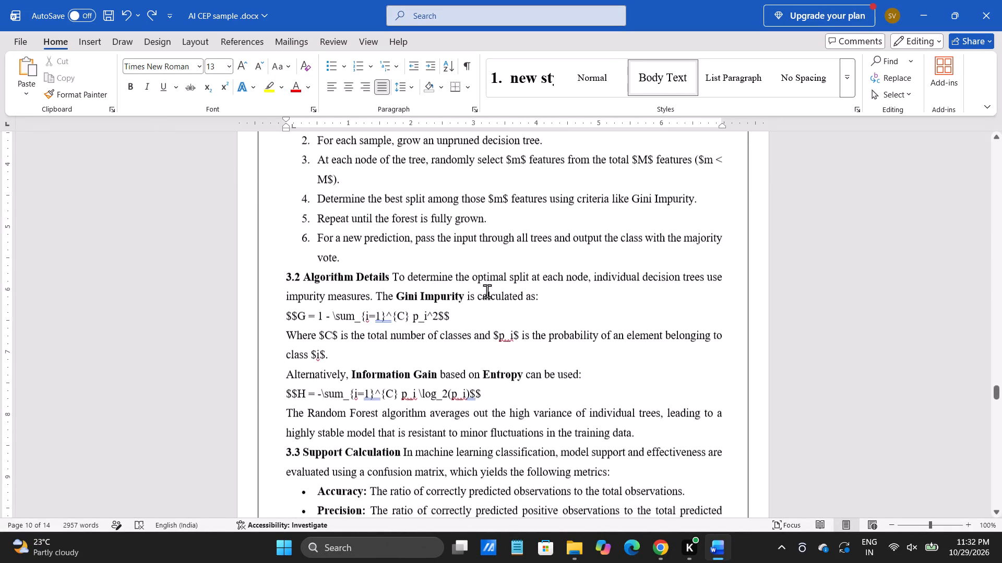
scroll(487, 291, "down", 2)
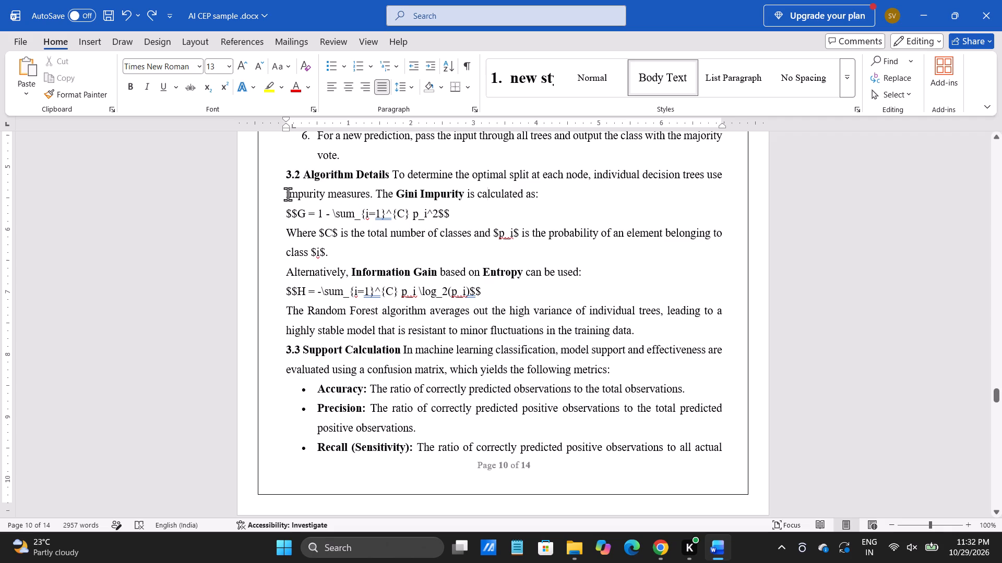
left_click(386, 174)
key("Right")
key("Return")
key("Right")
key("BackSpace")
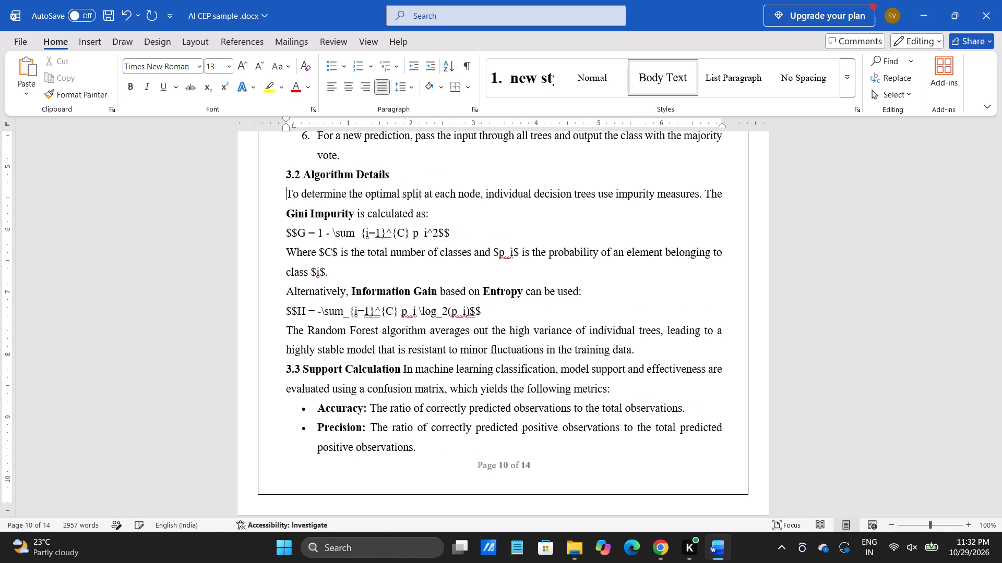
Remove the bold formatting from "Information Gain" and "Entropy" in the "Alternatively" sentence of section 3.2.
scroll(422, 211, "up", 2)
scroll(422, 211, "down", 1)
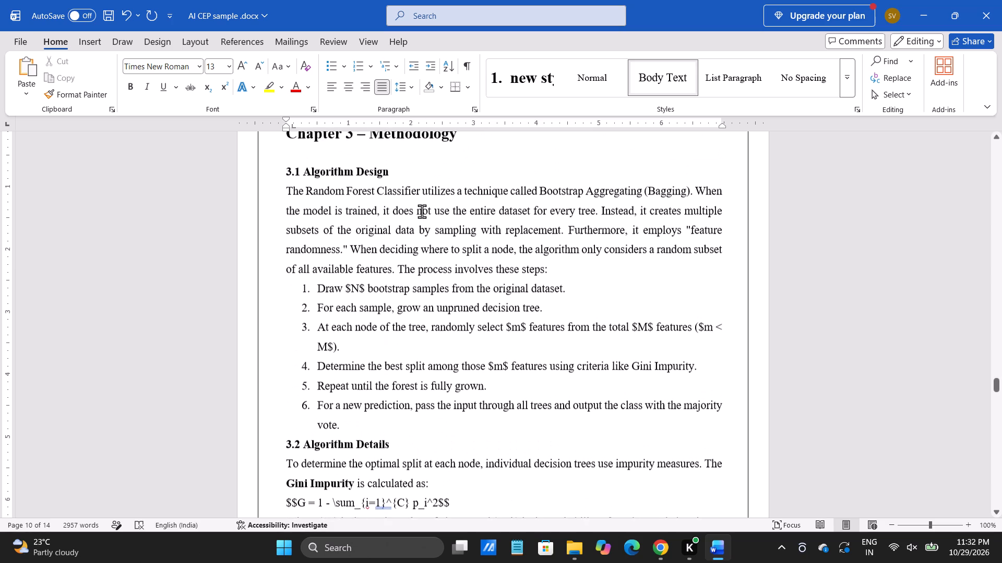
scroll(422, 211, "down", 3)
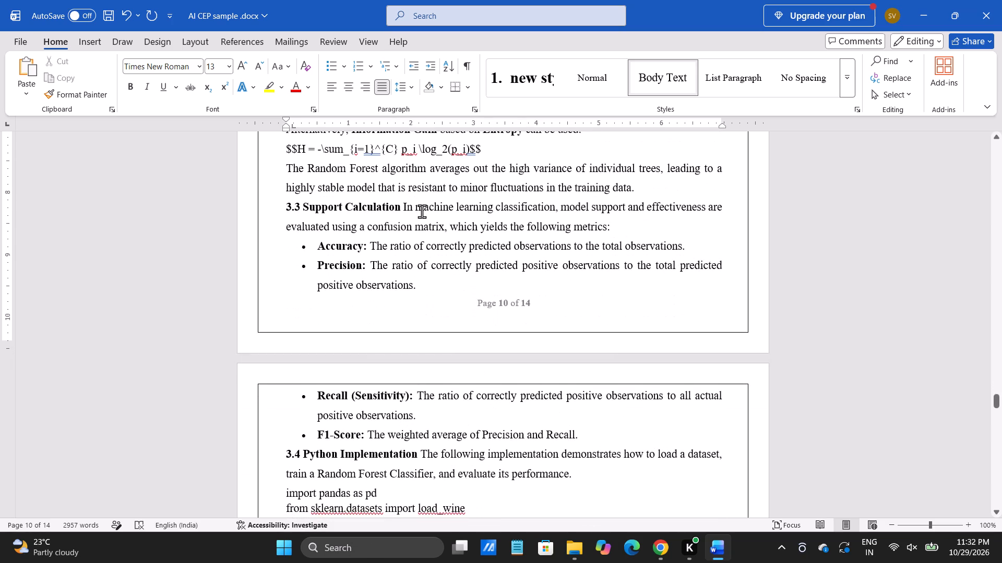
scroll(422, 211, "up", 2)
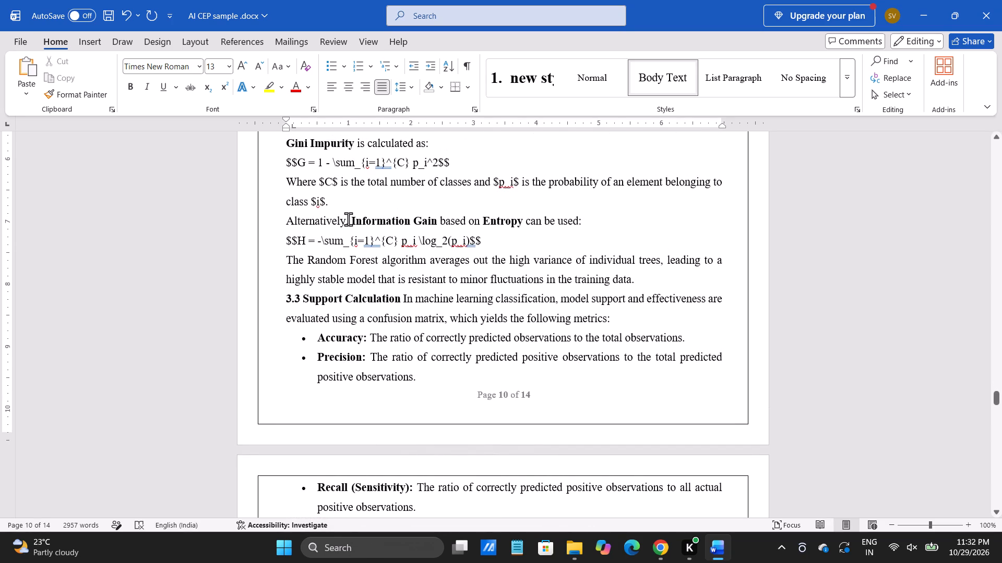
left_click_drag(348, 219, 534, 244)
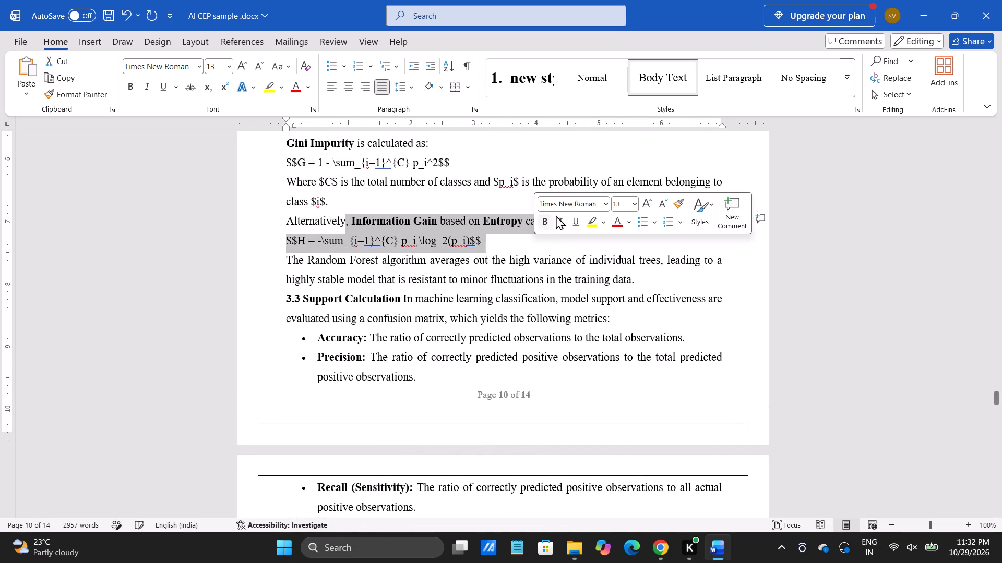
left_click(543, 219)
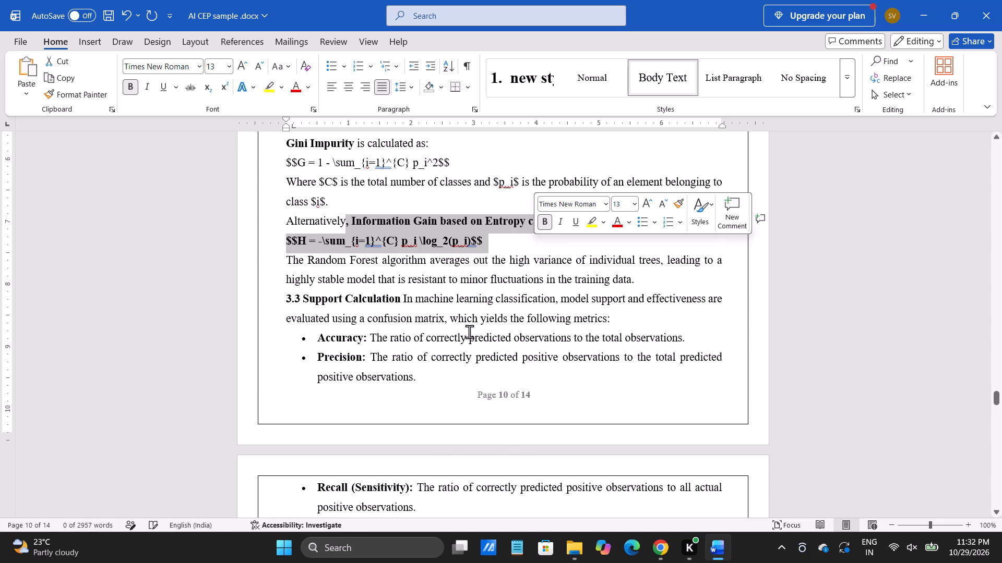
left_click(550, 225)
left_click(503, 293)
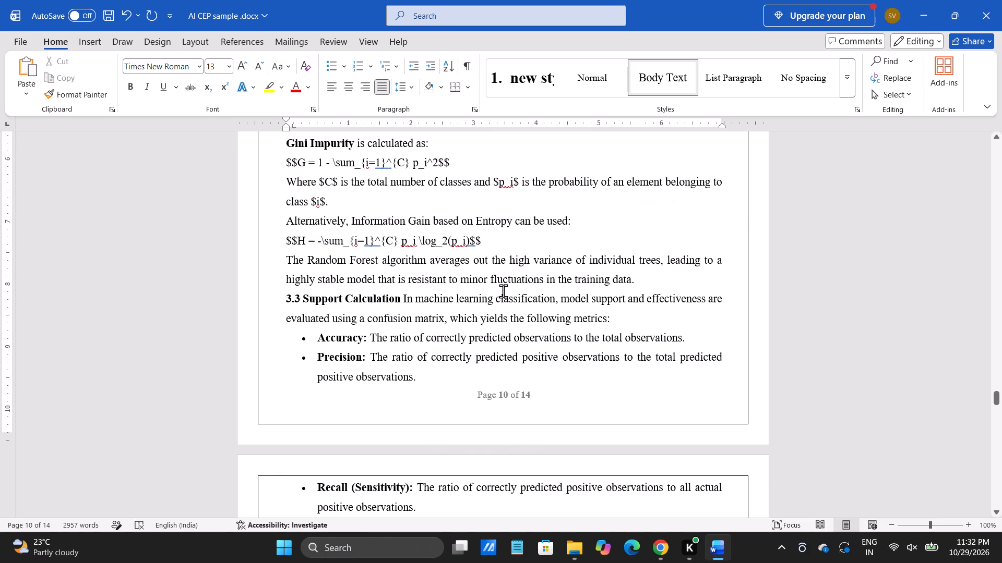
Delete the trailing "$$" from the entropy formula in section 3.2.
left_click(495, 245)
key("BackSpace")
key("BackSpace")
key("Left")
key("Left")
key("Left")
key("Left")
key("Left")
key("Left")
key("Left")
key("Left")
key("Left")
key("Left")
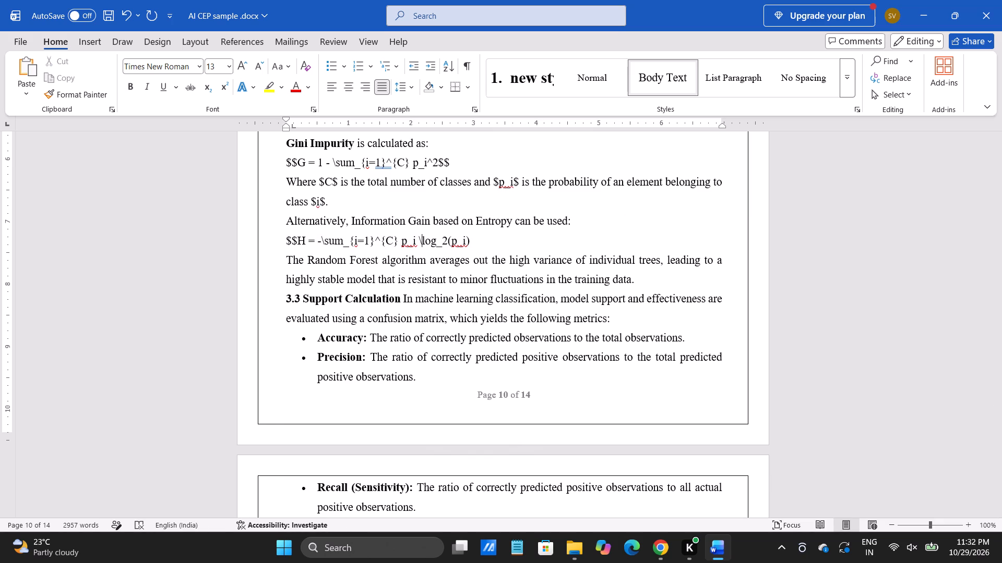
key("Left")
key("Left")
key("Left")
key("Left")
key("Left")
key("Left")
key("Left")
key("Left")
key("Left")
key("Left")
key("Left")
Move the body text of "3.3 Support Calculation" onto its own line below the heading.
scroll(411, 339, "down", 1)
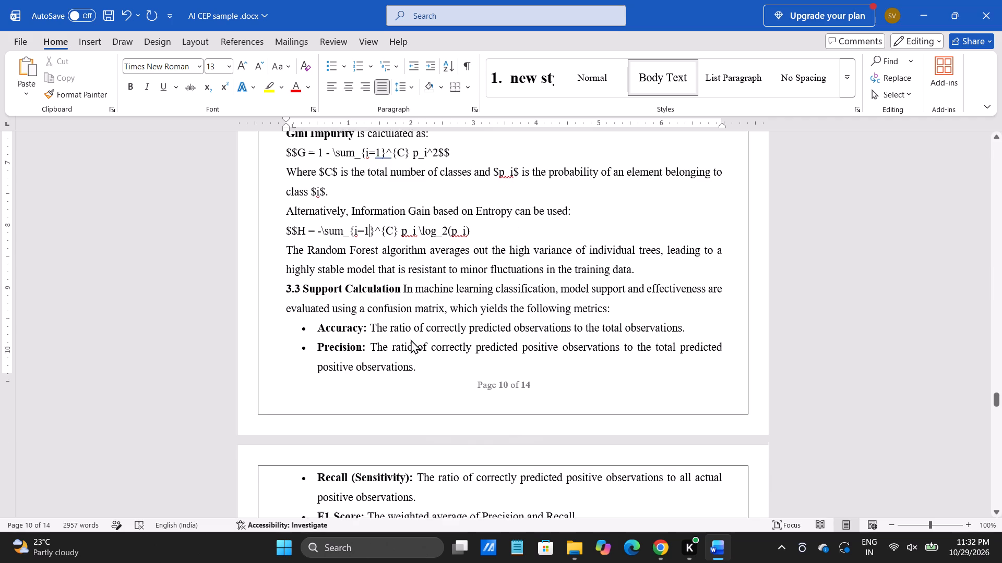
scroll(411, 339, "down", 1)
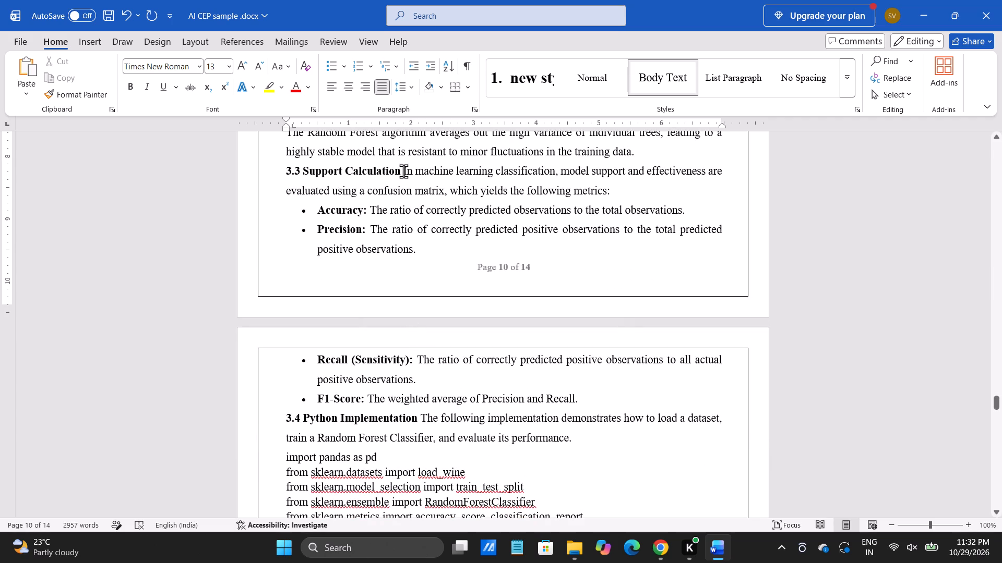
left_click(406, 170)
key("Left")
key("Return")
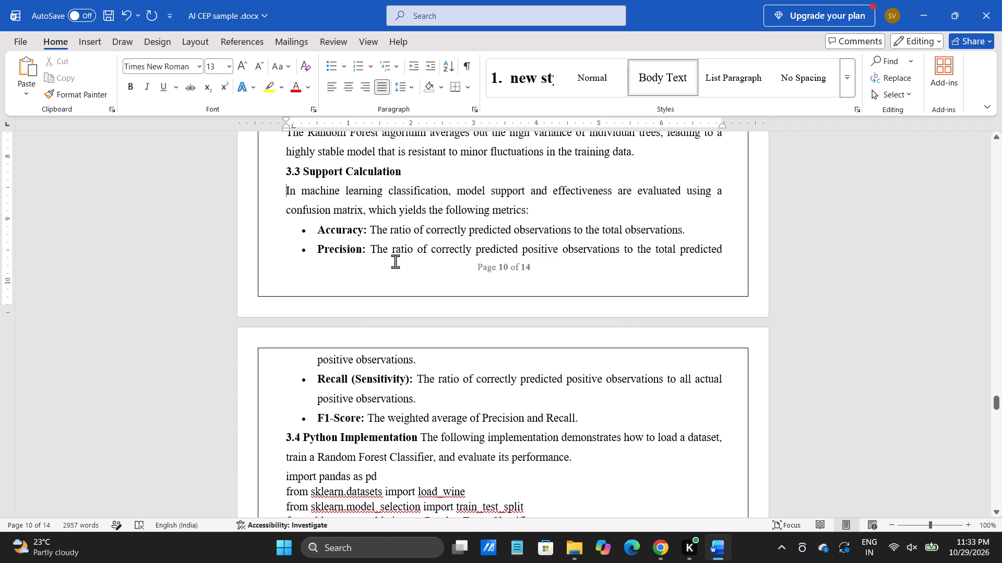
Move the introductory text of "3.4 Python Implementation" onto its own line below the heading.
scroll(395, 261, "down", 3)
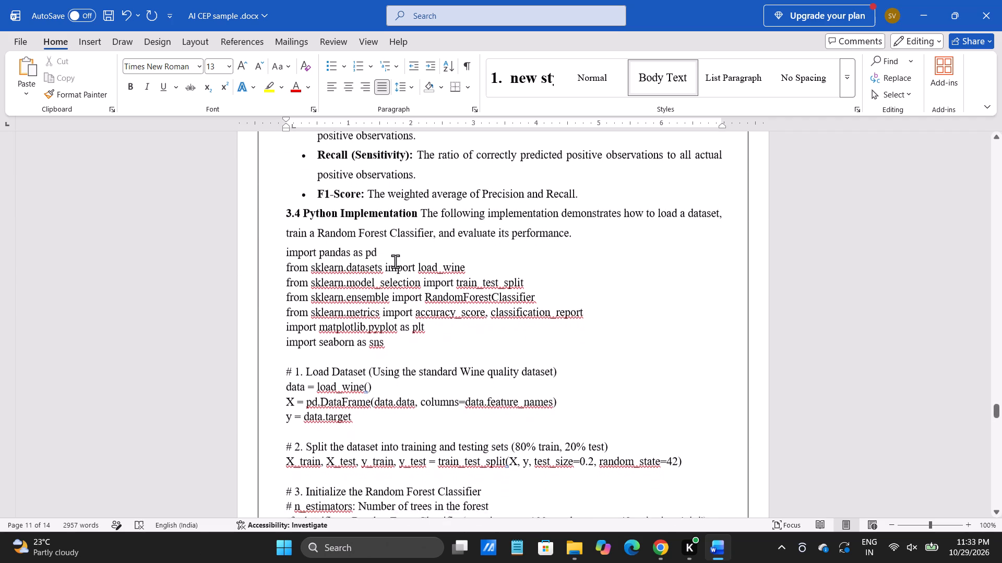
scroll(395, 261, "down", 2)
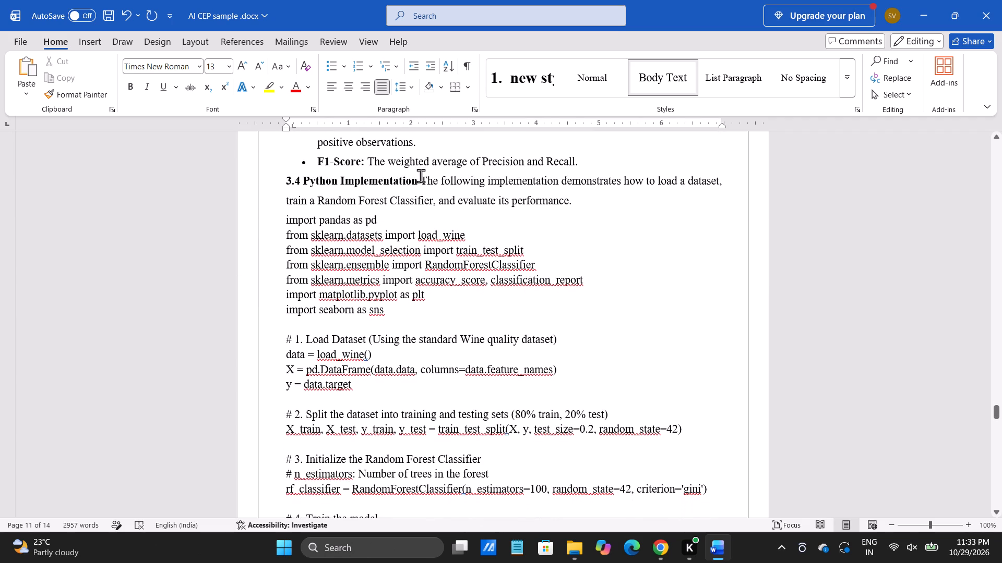
left_click(421, 181)
key("Return")
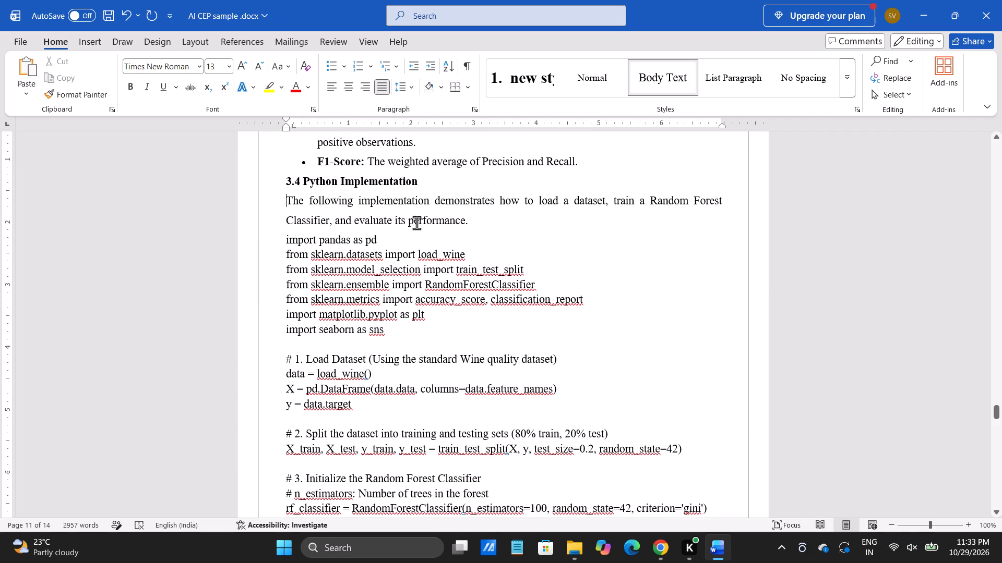
scroll(400, 268, "down", 1)
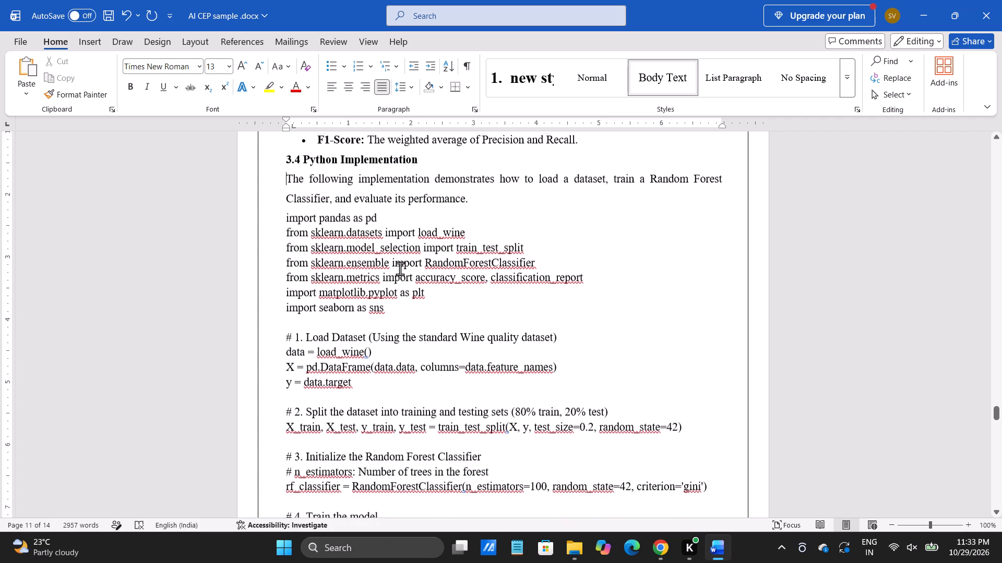
Move the introductory text of "3.5 Experimental Setup" onto its own line below the heading.
scroll(400, 268, "down", 3)
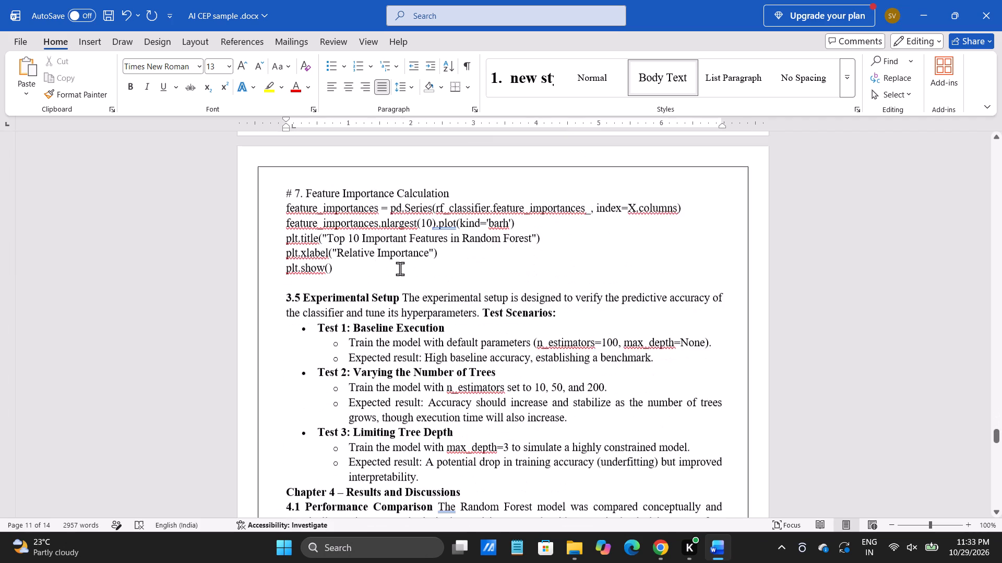
scroll(400, 268, "down", 1)
scroll(400, 268, "up", 1)
scroll(400, 268, "down", 1)
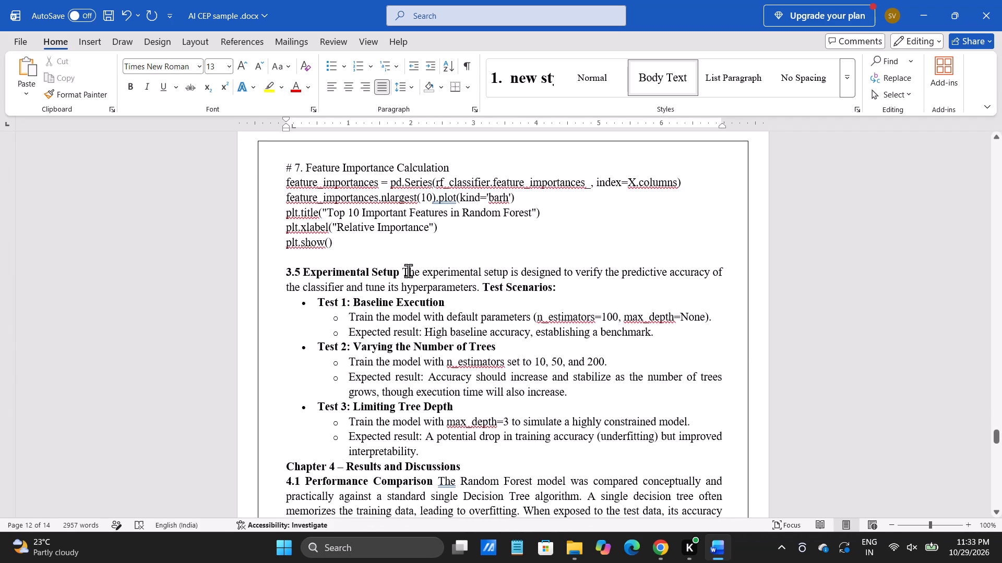
left_click(408, 271)
key("Left")
key("Return")
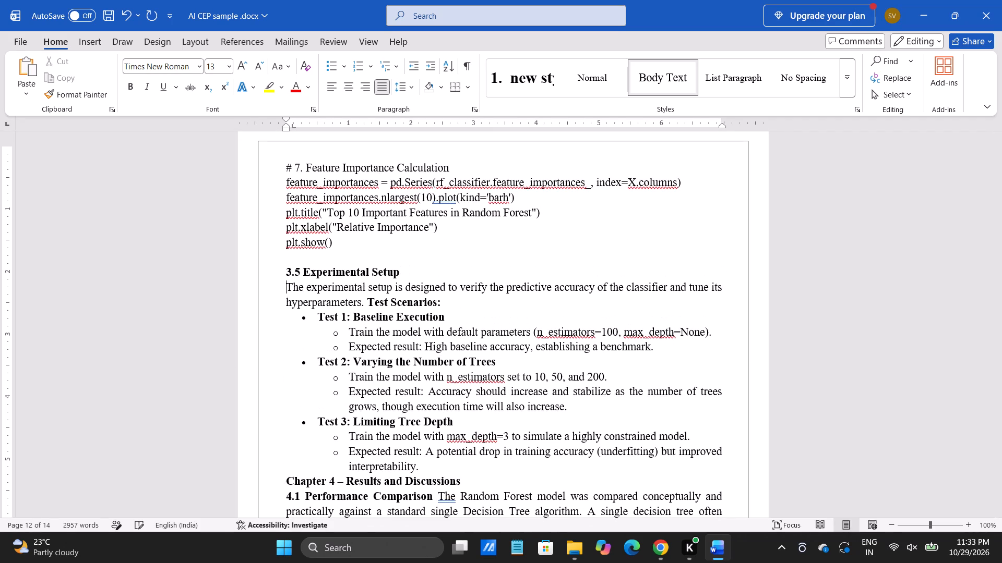
Remove the bold formatting from the Test 1, Test 2 and Test 3 list entries in section 3.5.
scroll(380, 311, "down", 1)
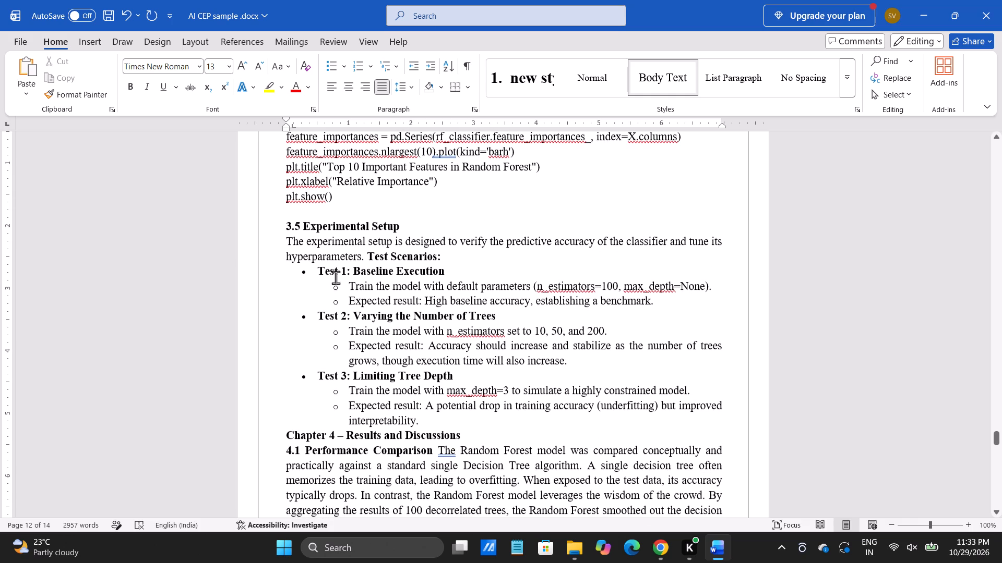
left_click_drag(318, 268, 442, 420)
left_click(452, 397)
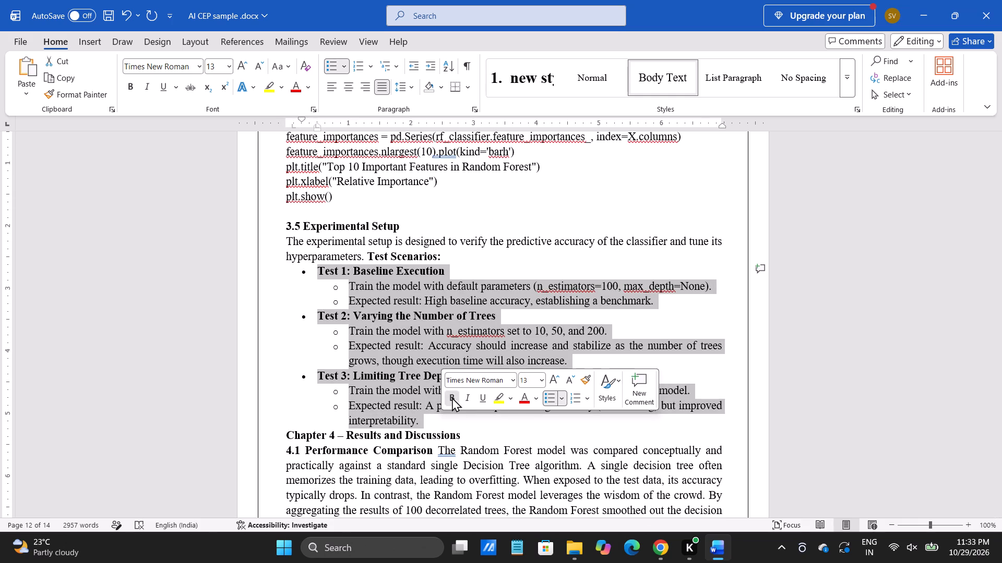
left_click(390, 303)
Set 1.5 line spacing on the section 3.5 text, from the introductory sentence through the end of the Test 3 bullets.
scroll(390, 303, "down", 1)
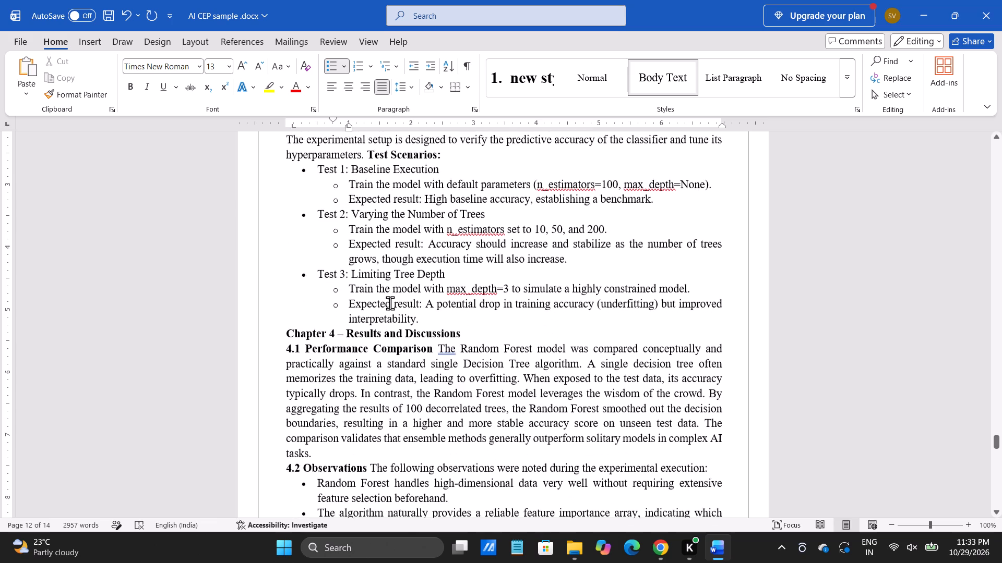
left_click(452, 282)
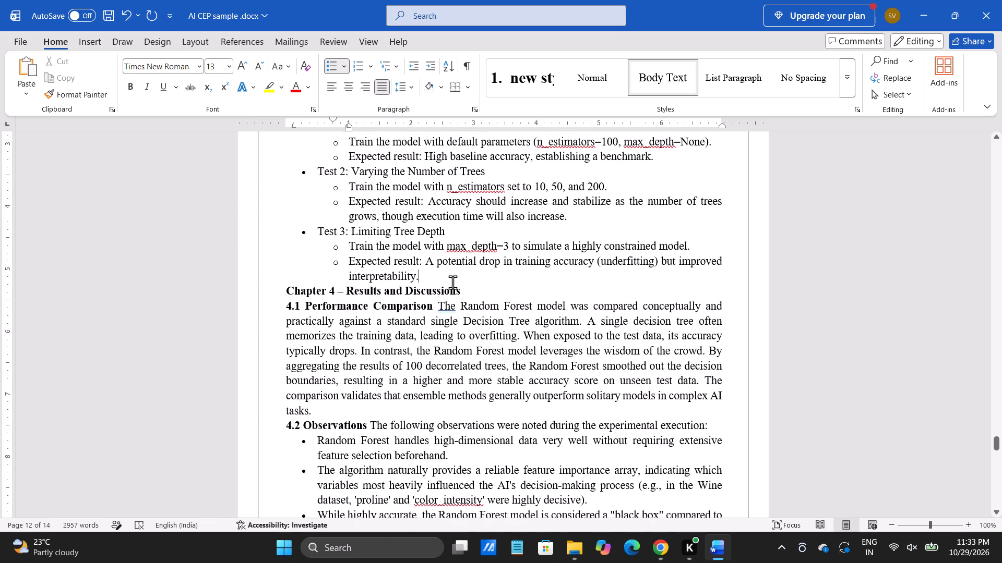
scroll(452, 282, "up", 1)
left_click_drag(435, 295, 362, 173)
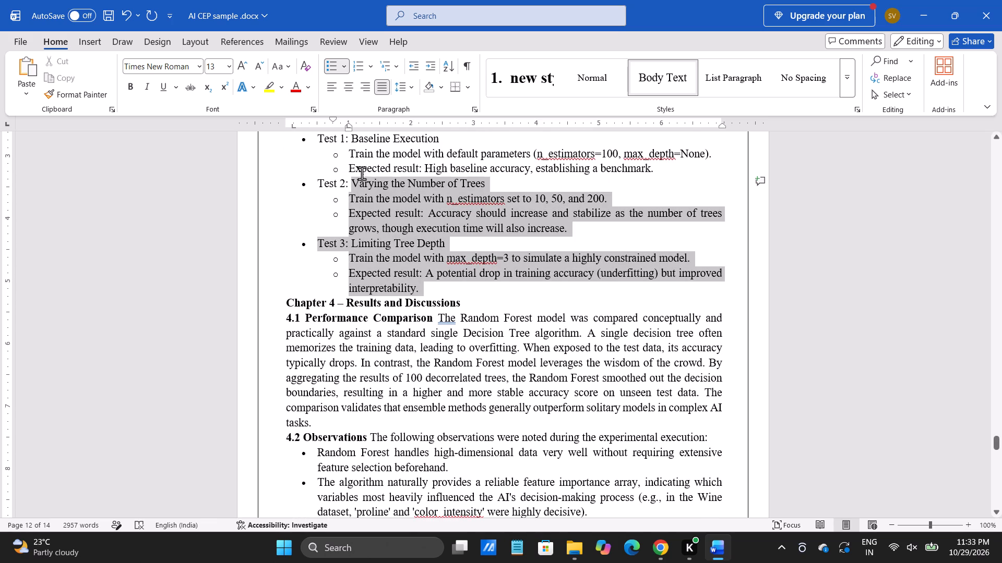
left_click_drag(362, 173, 333, 126)
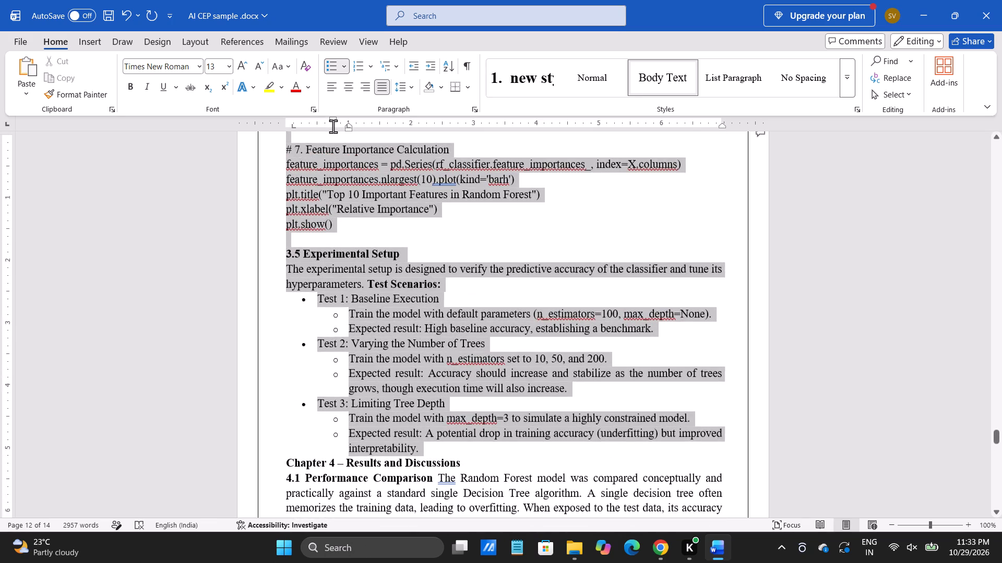
left_click_drag(333, 126, 288, 331)
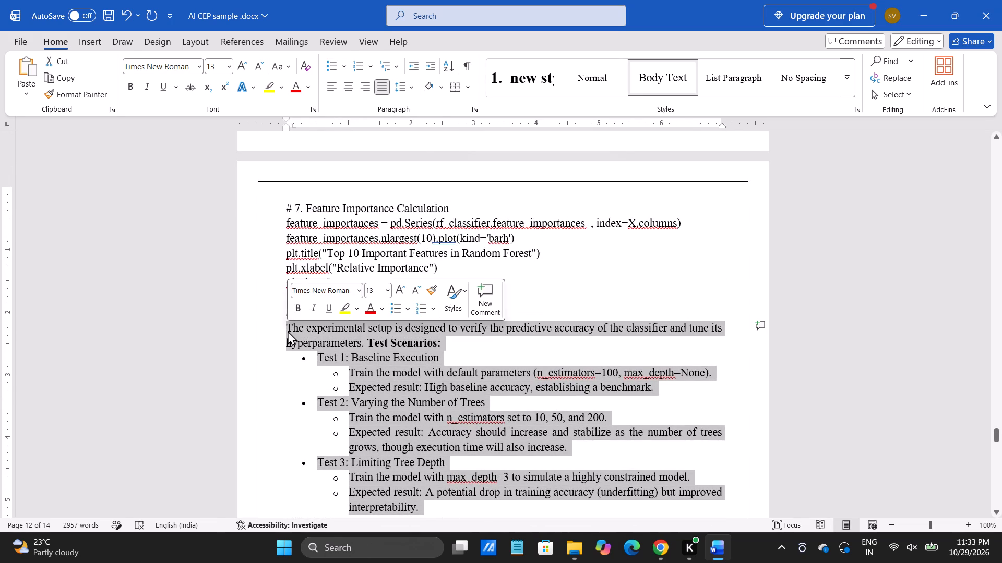
left_click(414, 84)
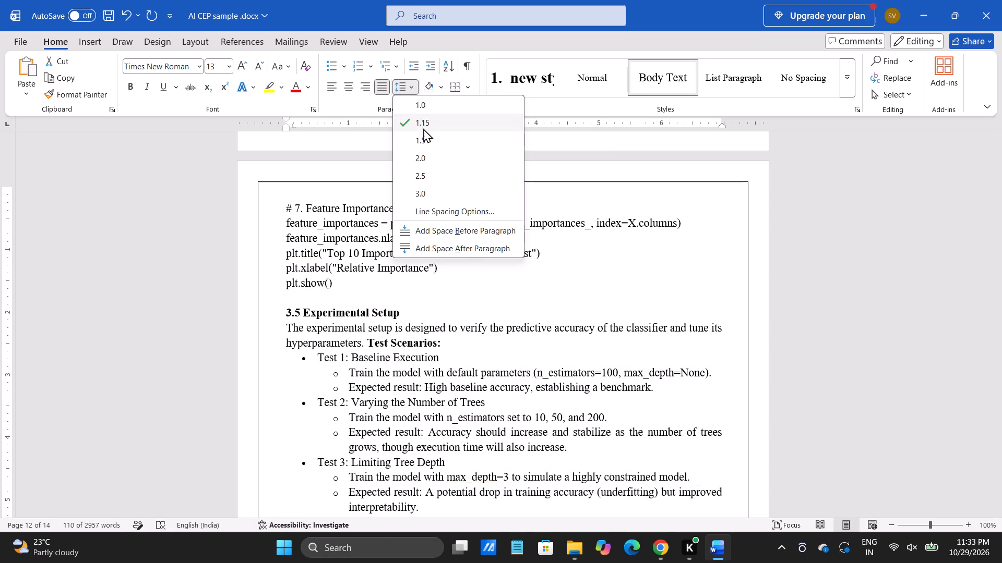
left_click(426, 137)
Insert blank lines after the last Test 3 bullet so "Chapter 4 – Results and Discussions" starts at the top of a new page.
scroll(390, 269, "up", 1)
scroll(390, 269, "down", 1)
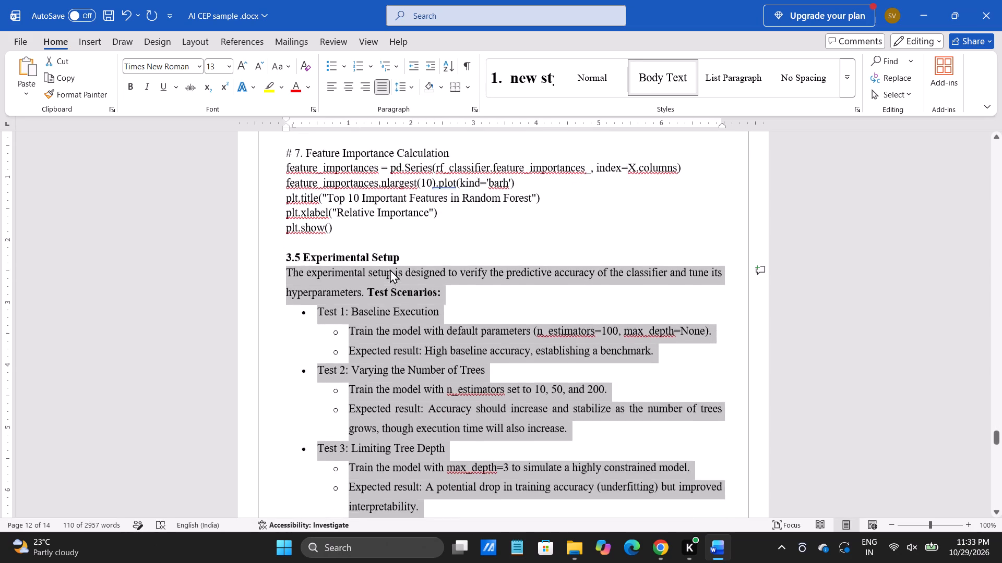
scroll(390, 269, "down", 2)
scroll(390, 269, "up", 3)
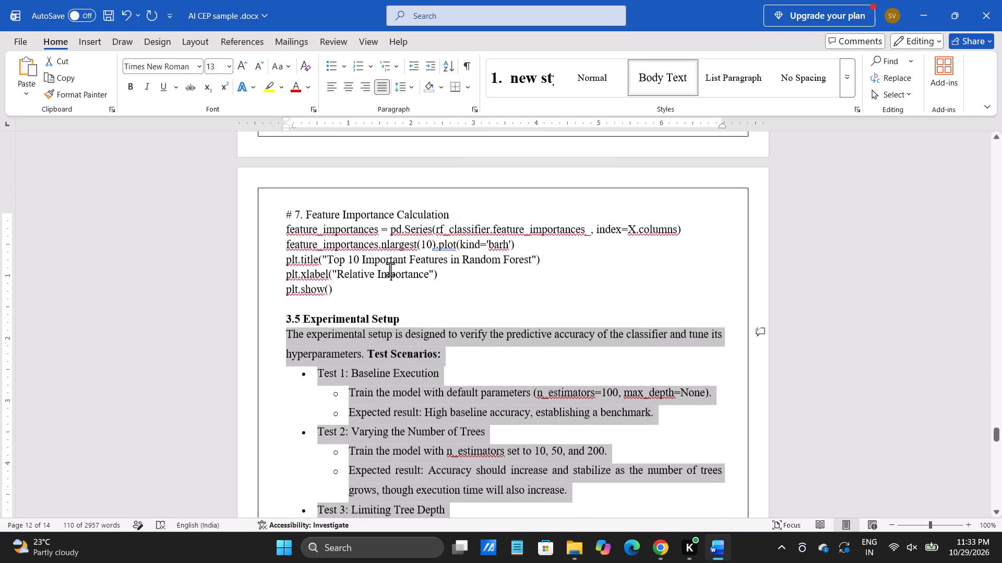
scroll(390, 269, "up", 1)
scroll(390, 269, "down", 3)
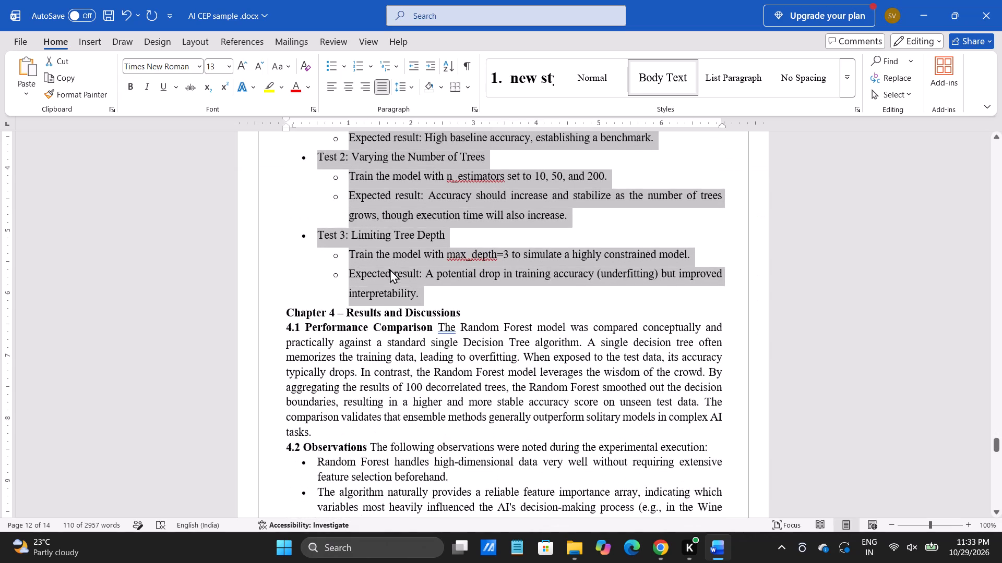
left_click(443, 284)
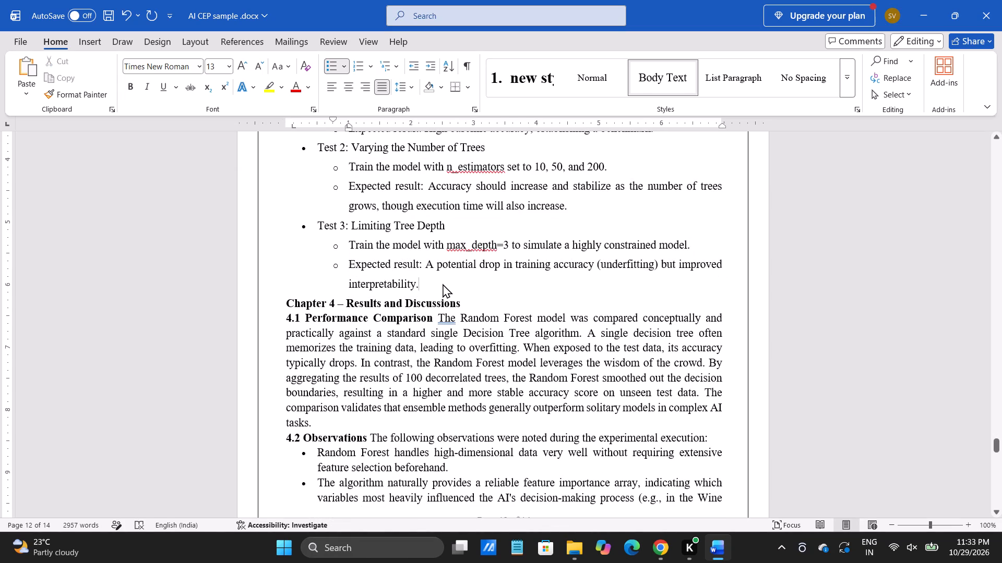
key("Return")
key("Return")
key("Return")
key("Return")
key("Return")
key("Return")
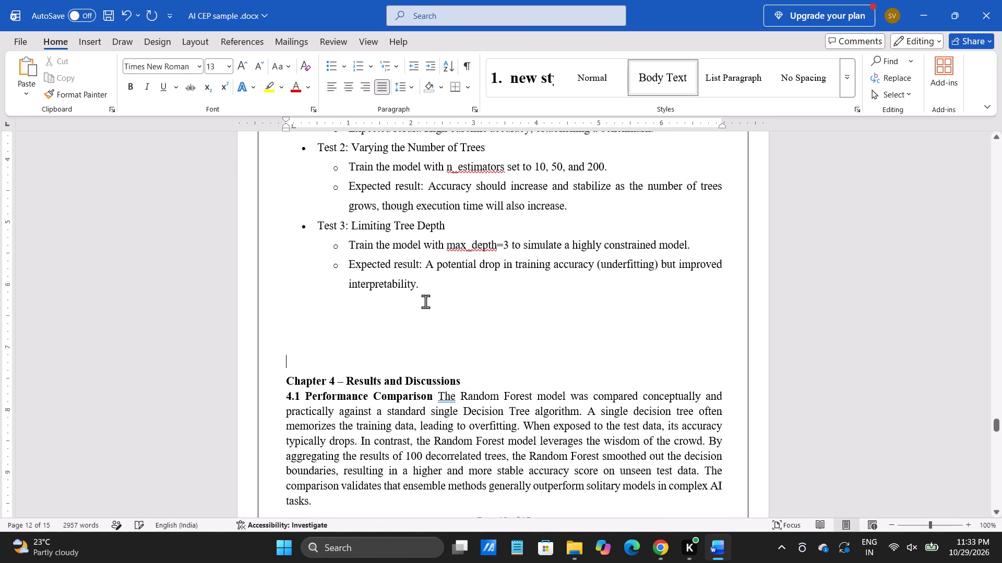
scroll(425, 301, "down", 5)
scroll(425, 301, "up", 3)
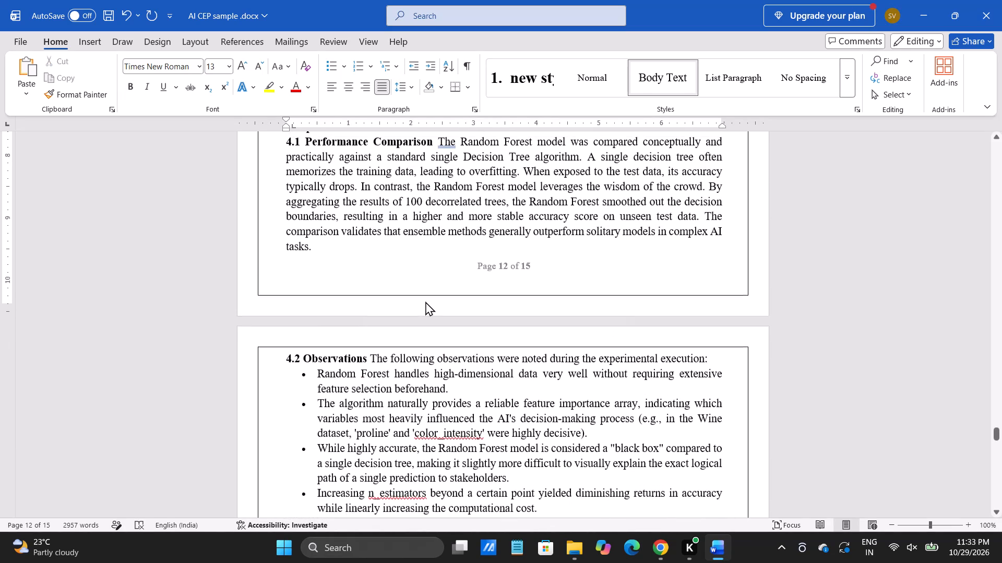
key("Return")
key("Return")
key("Return")
key("Return")
key("Return")
key("Return")
key("Return")
key("Return")
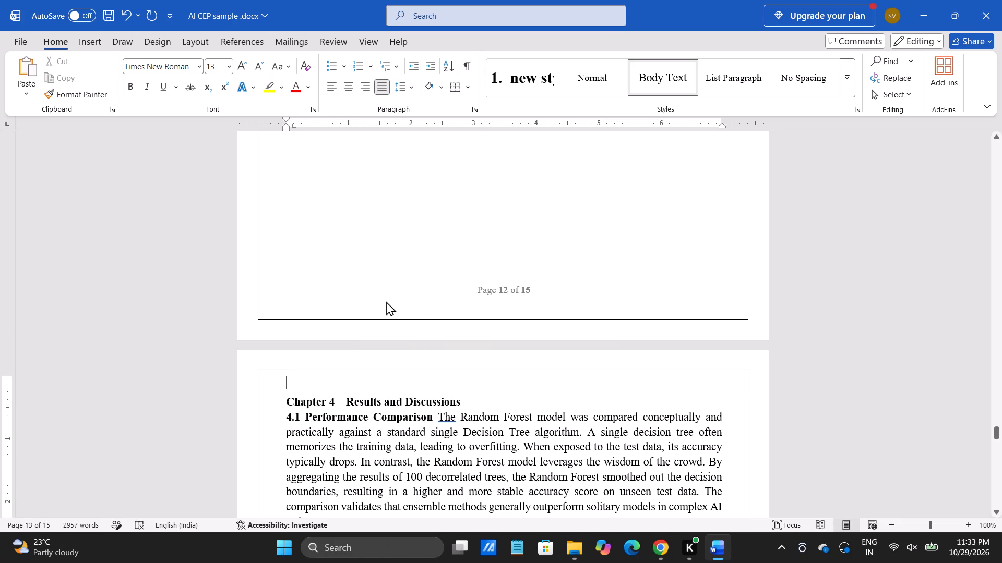
key("BackSpace")
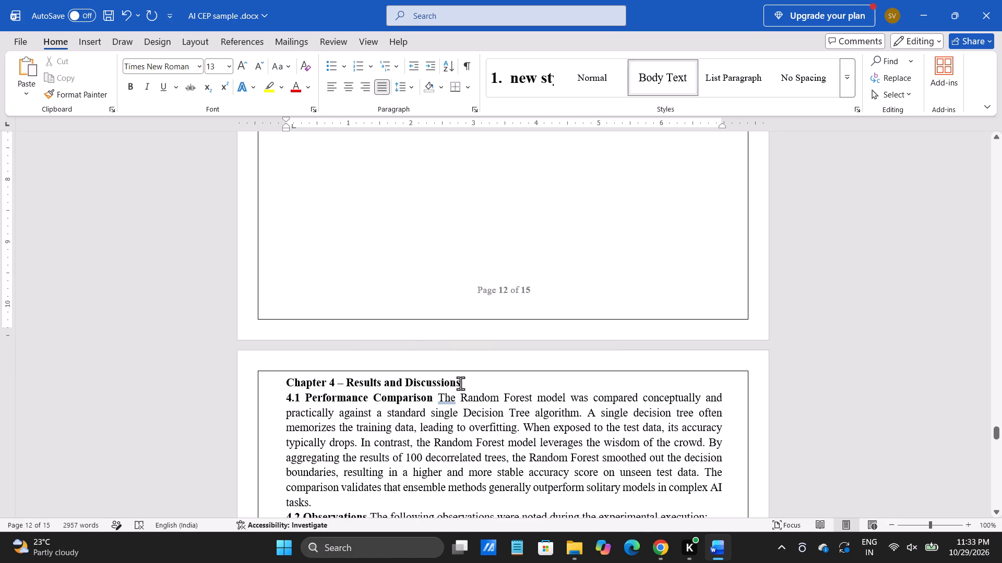
Set the "Chapter 4 – Results and Discussions" heading to font size 18.
left_click_drag(463, 383, 283, 379)
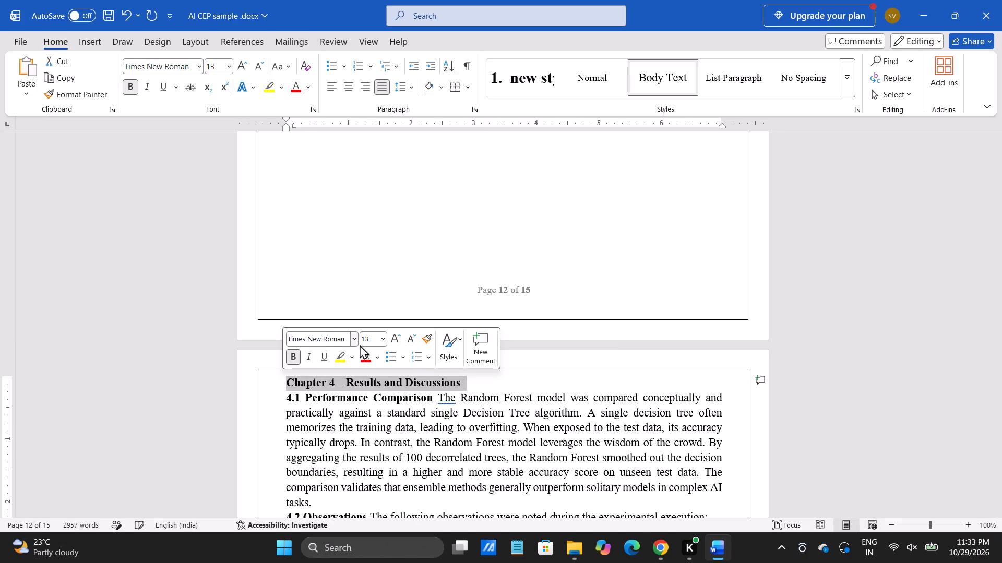
left_click(383, 342)
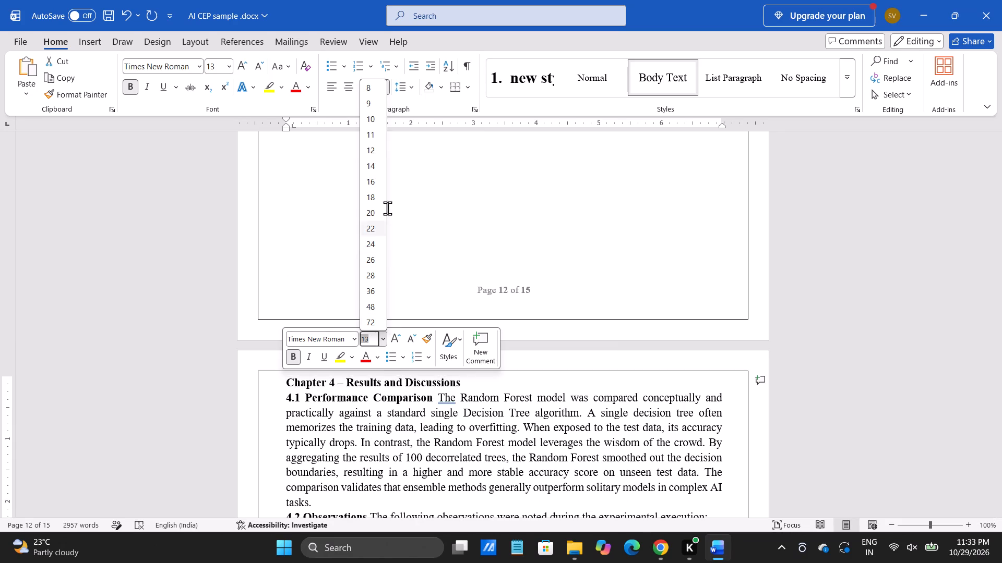
left_click(375, 200)
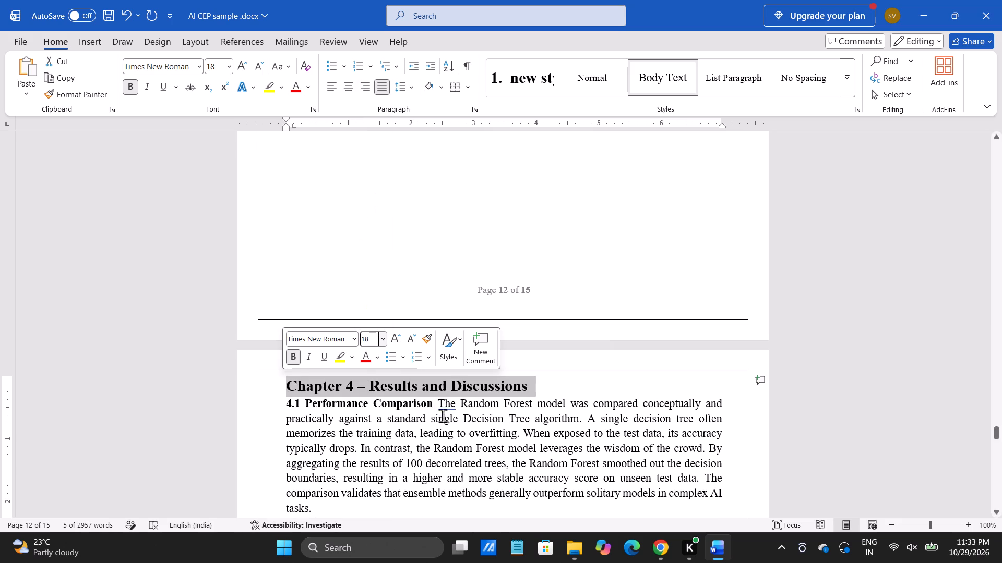
Move the body text of "4.1 Performance Comparison" onto its own line below the heading.
left_click(439, 405)
key("Return")
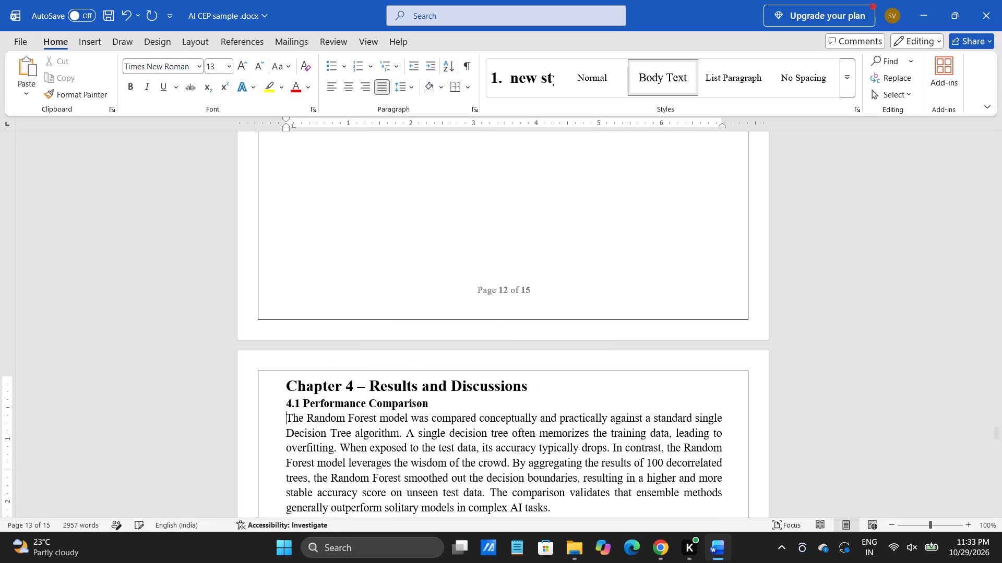
Add a blank line between the Chapter 4 heading and "4.1 Performance Comparison".
left_click(558, 384)
key("Return")
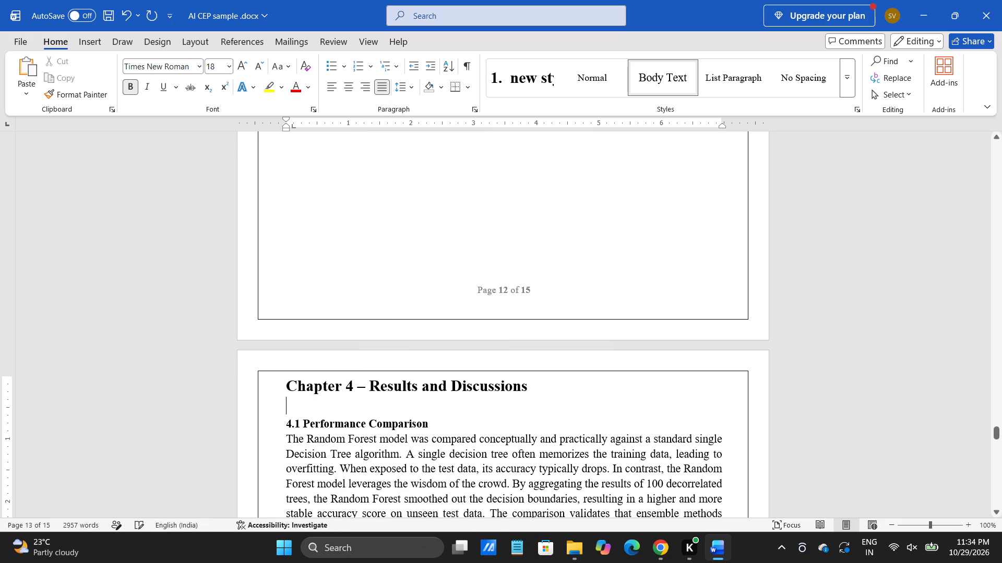
Move the introductory text of "4.2 Observations" onto its own line below the heading.
scroll(467, 415, "down", 2)
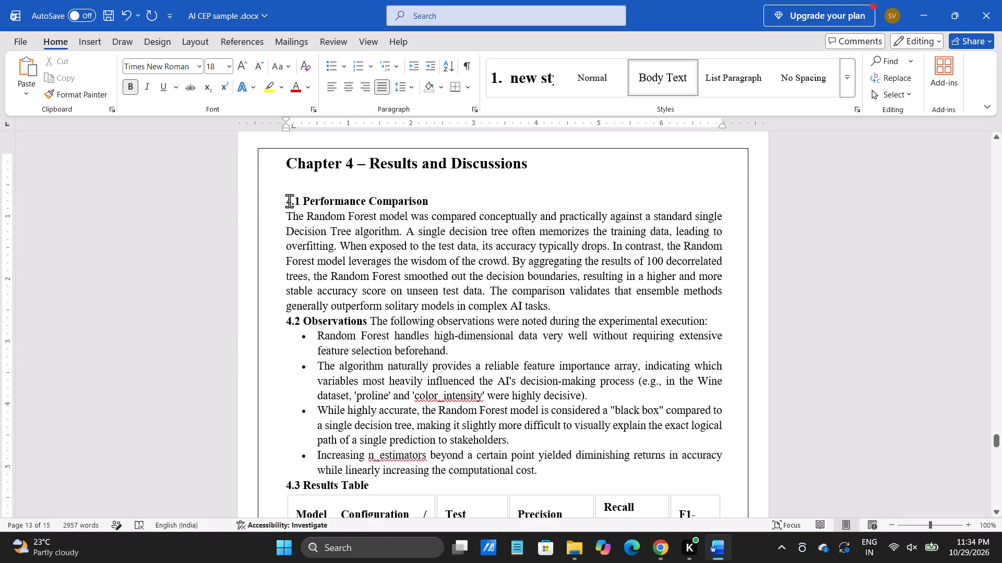
left_click(289, 201)
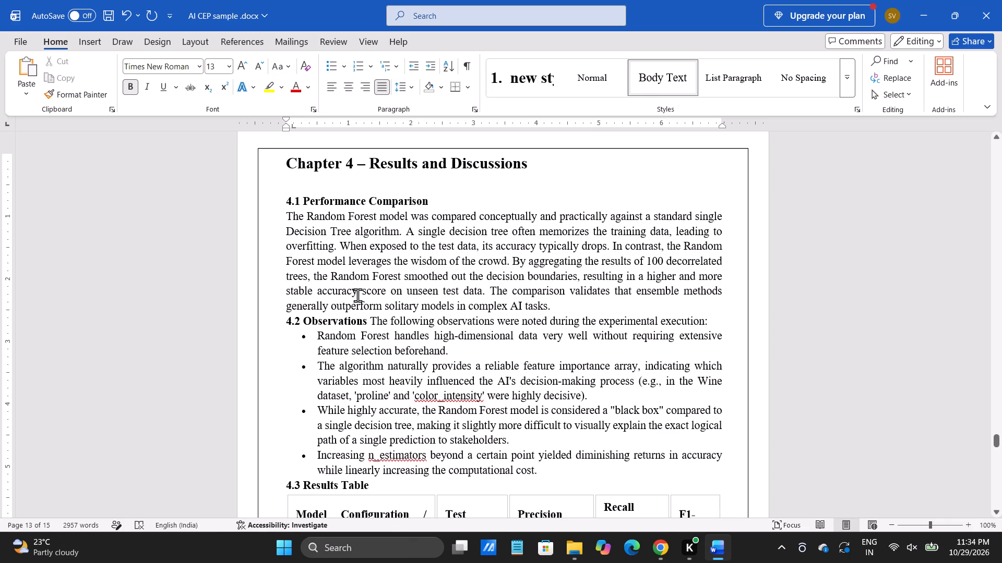
left_click(371, 323)
key("Return")
Set 1.5 line spacing on sections 4.1 and 4.2, from the 4.1 heading through the last observation bullet.
scroll(383, 371, "down", 2)
scroll(383, 371, "up", 2)
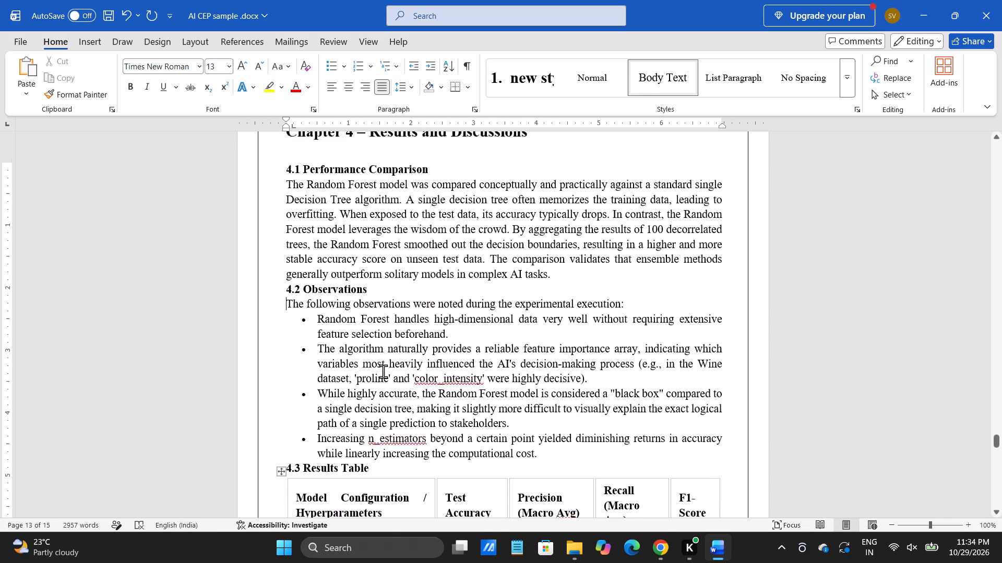
scroll(383, 371, "up", 1)
left_click_drag(284, 217, 420, 496)
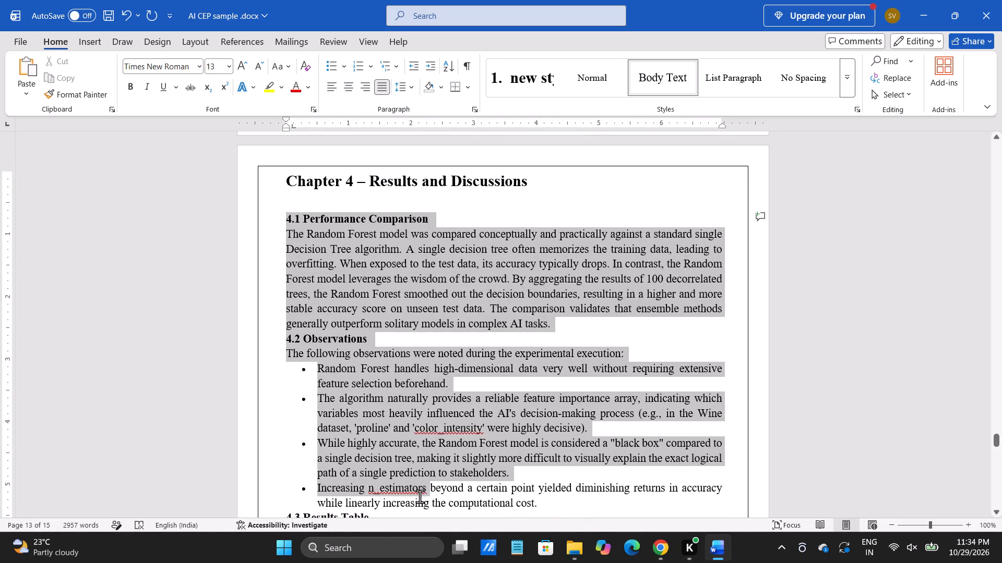
left_click_drag(420, 496, 545, 405)
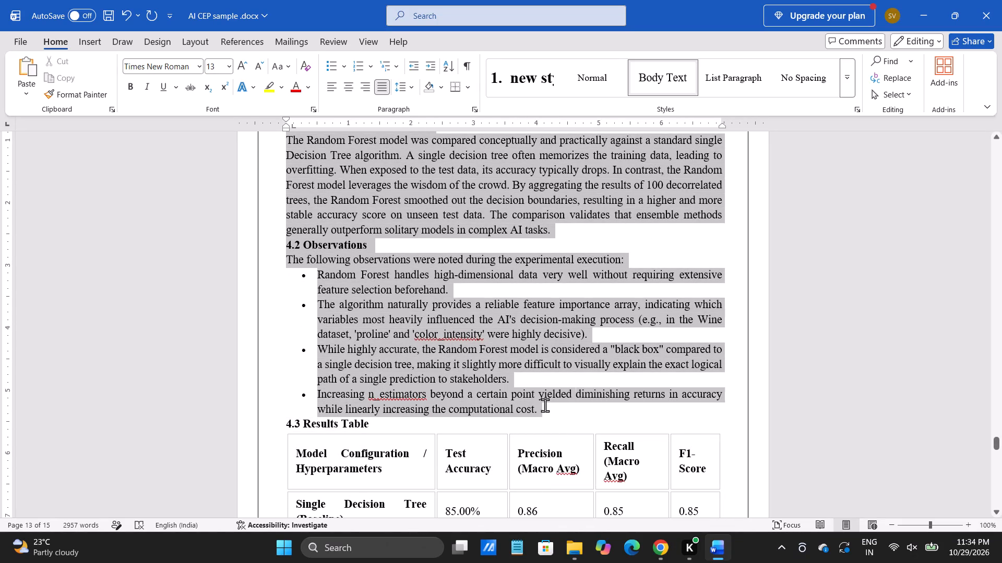
left_click_drag(545, 405, 545, 414)
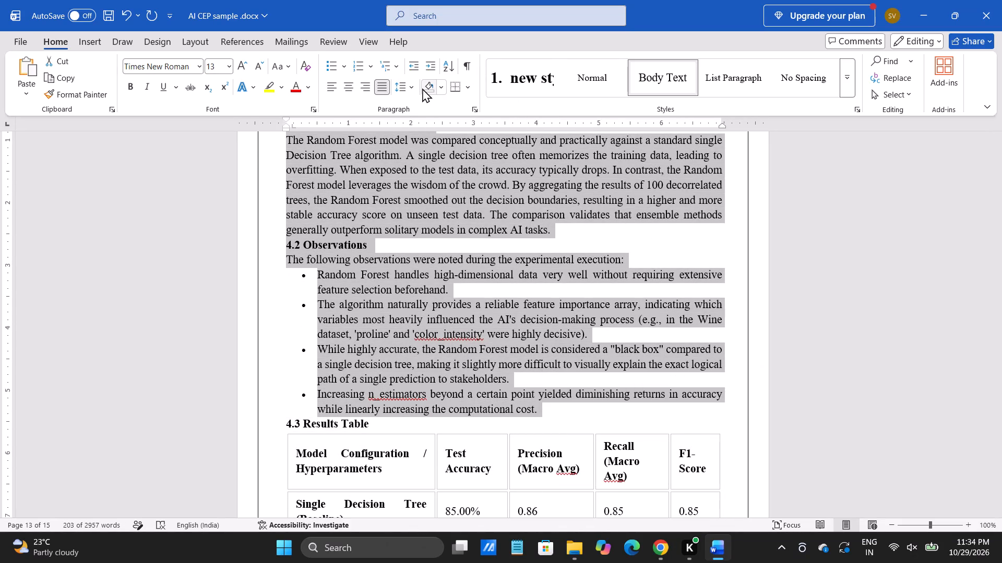
left_click(410, 85)
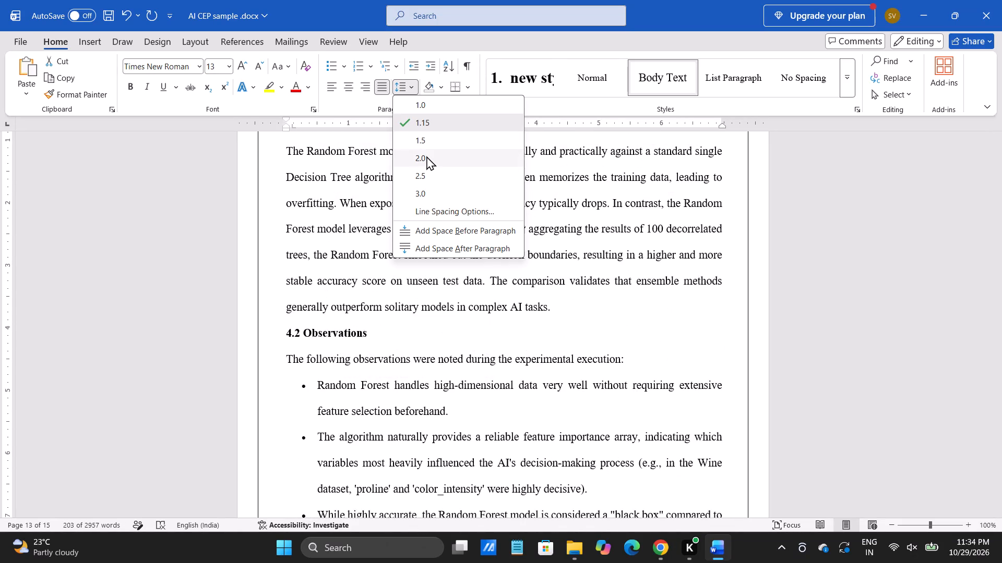
left_click(427, 143)
Push the "4.3 Results Table" heading and its table onto a new page by adding blank lines after the last observation bullet.
scroll(413, 290, "down", 2)
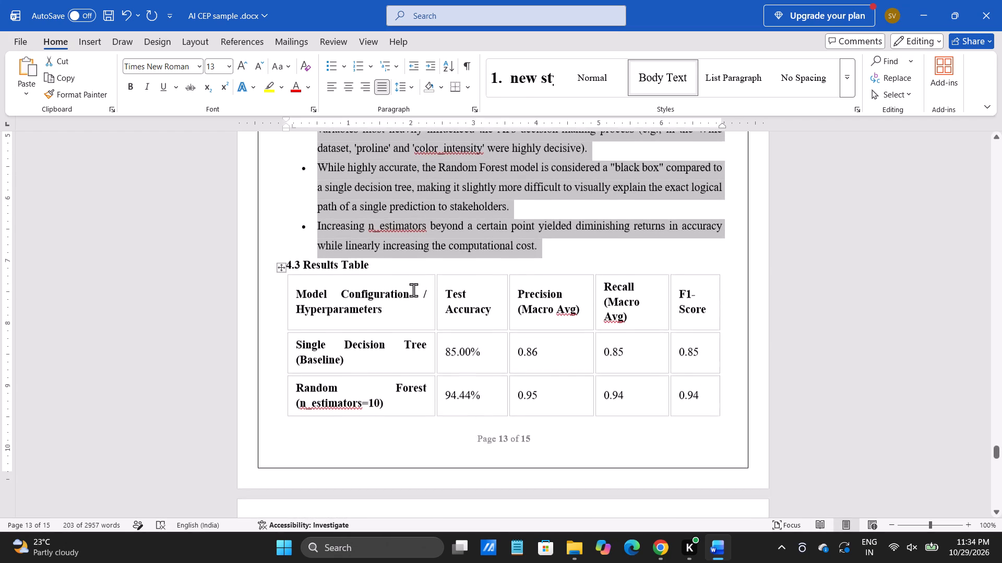
scroll(413, 290, "down", 2)
scroll(413, 290, "up", 2)
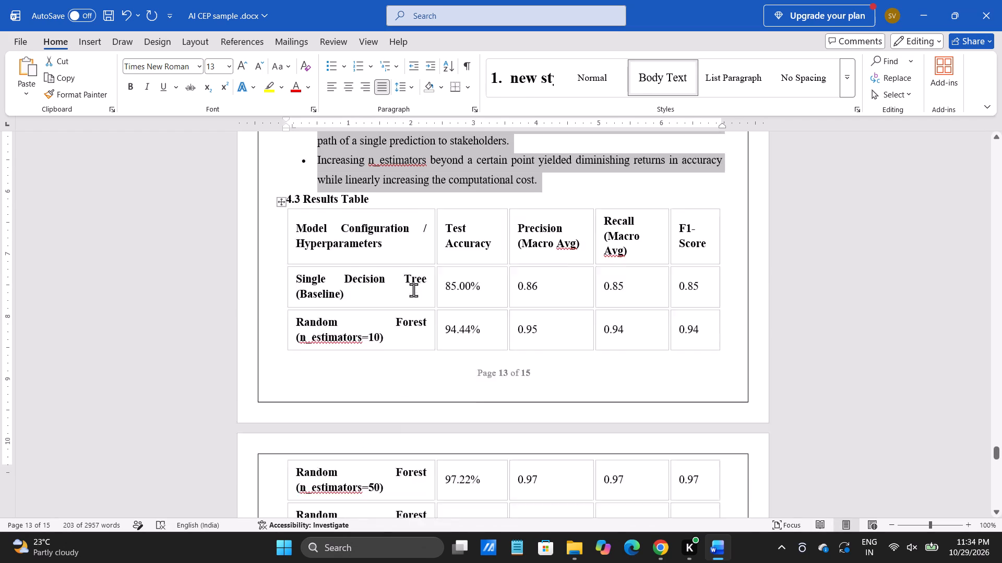
scroll(413, 290, "up", 1)
left_click(552, 254)
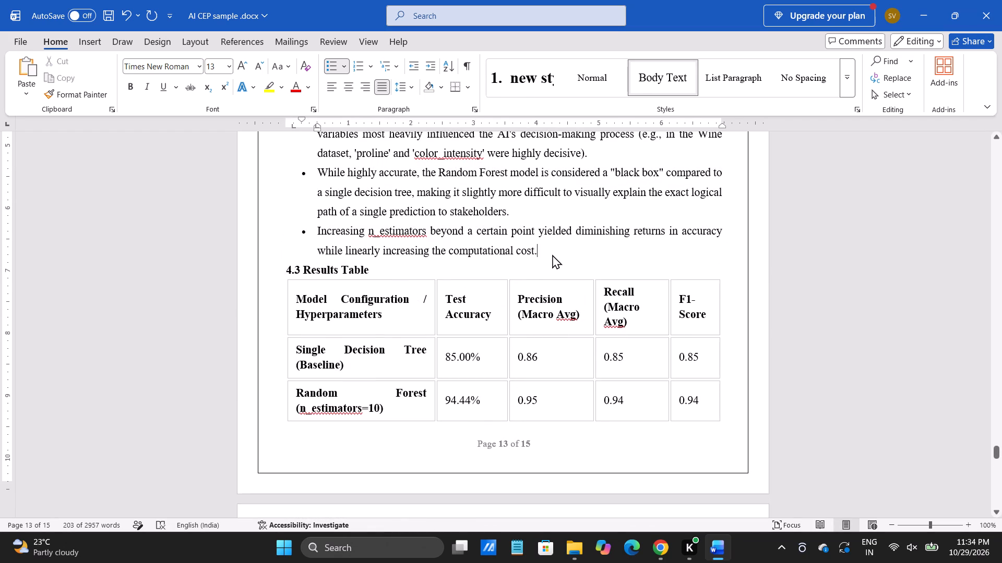
key("Return")
key("Return")
key("Return")
key("Return")
key("Return")
key("Return")
key("Return")
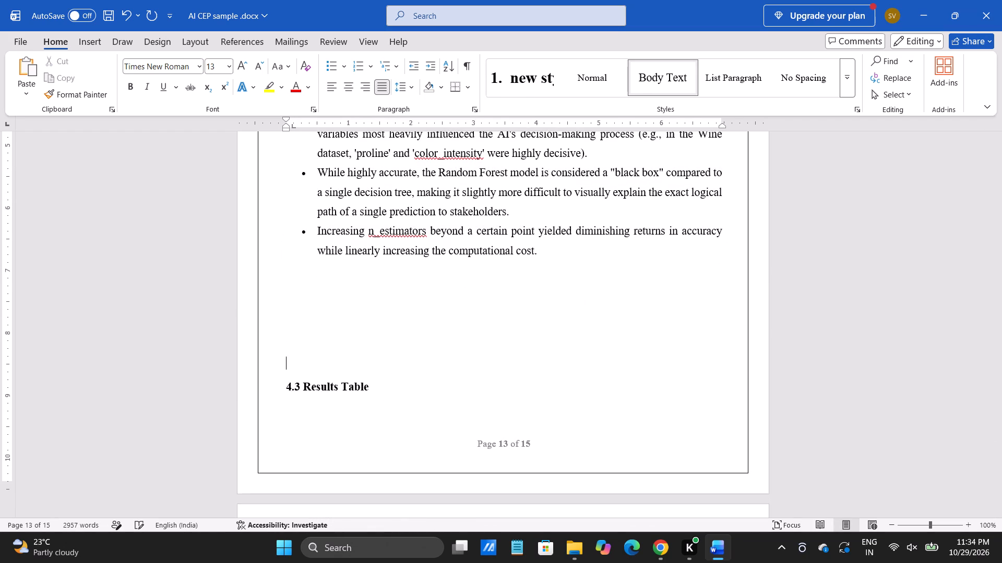
key("Return")
key("Return")
key("Return")
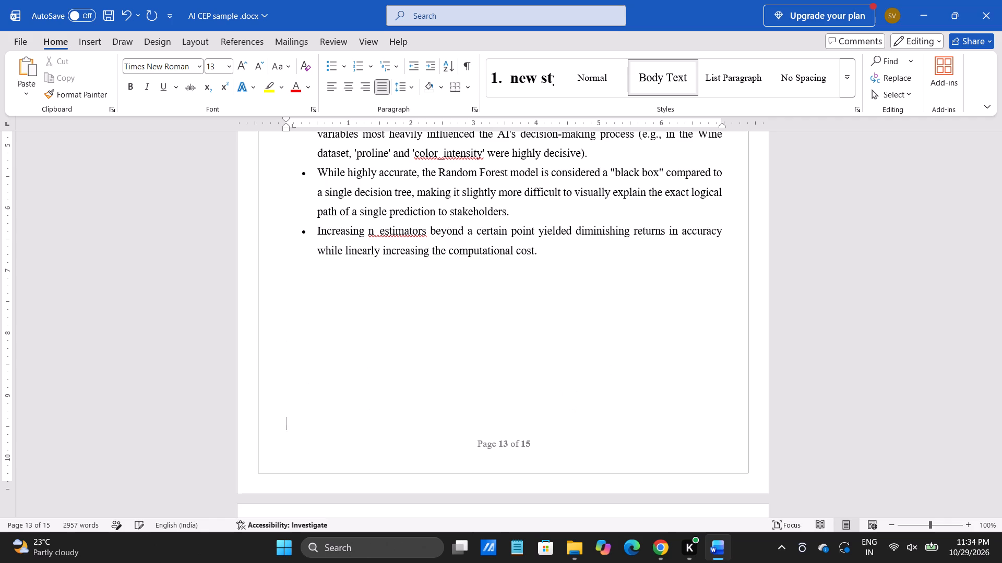
Set the font size of all text in the 4.3 results table to 11.
scroll(536, 284, "down", 3)
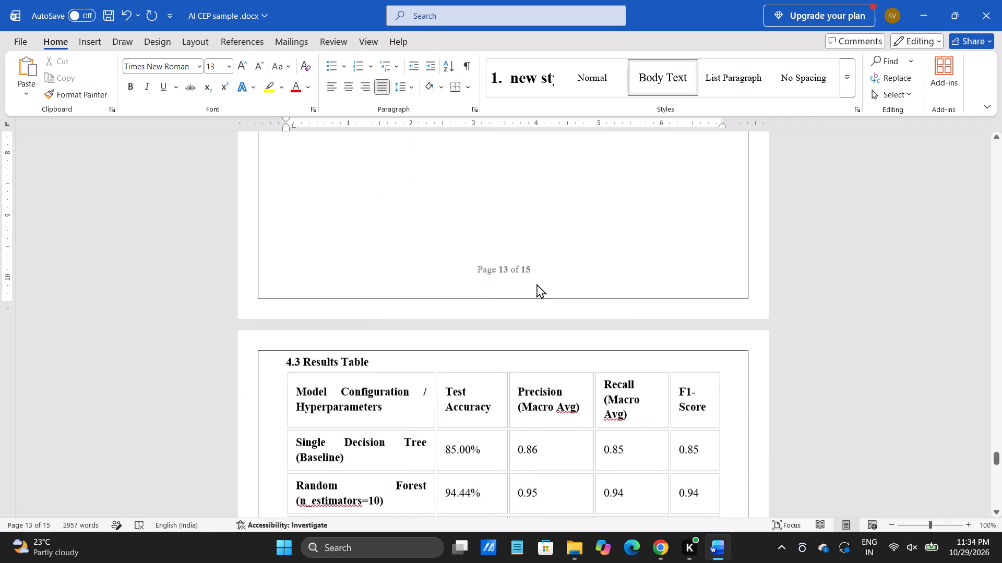
scroll(536, 284, "down", 1)
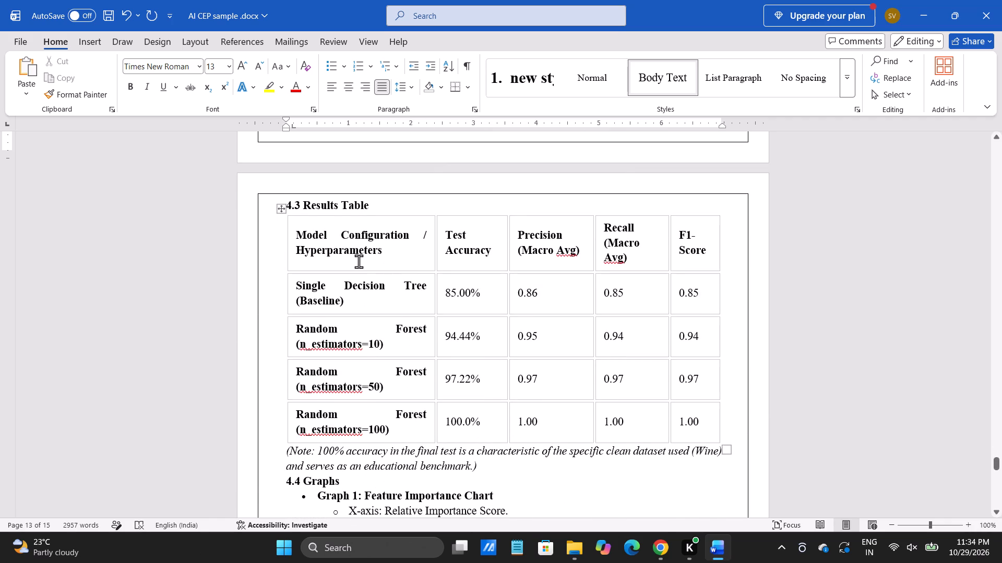
left_click_drag(317, 239, 689, 430)
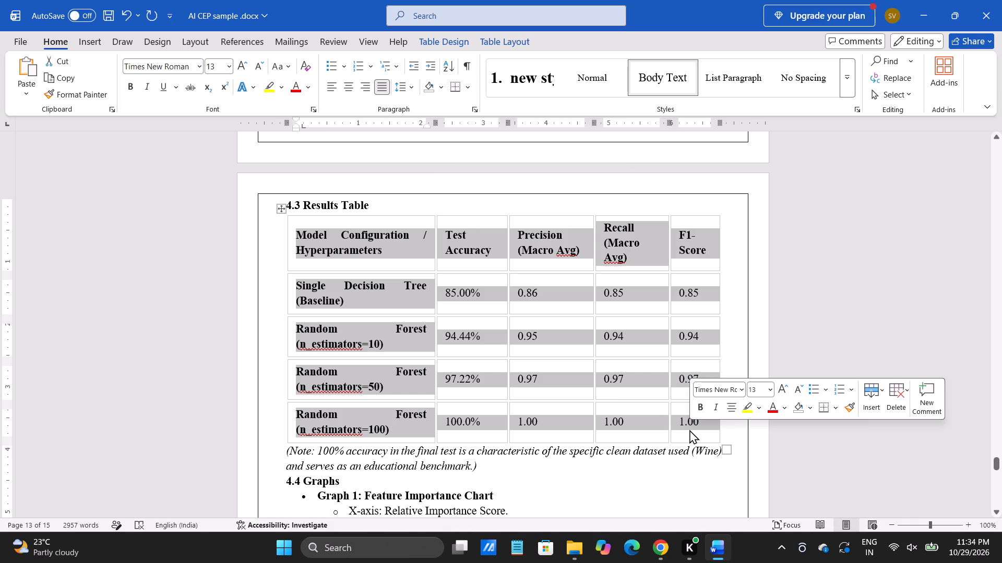
left_click(761, 391)
type("11")
key("Return")
left_click(567, 362)
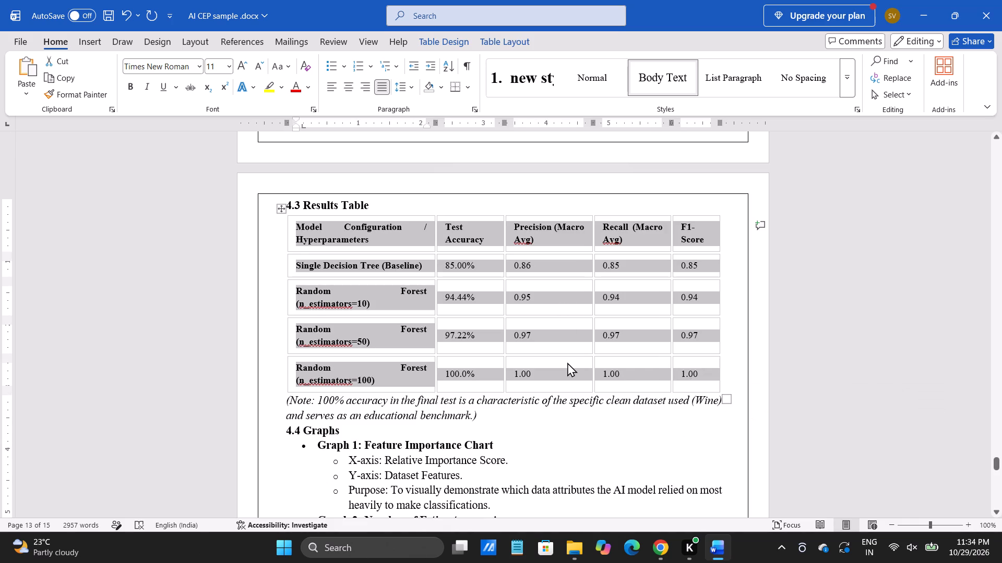
Remove the stretched space inside "Random Forest" in the three n_estimators row labels and inside "Model Configuration" in the header cell.
left_click(397, 293)
key("BackSpace")
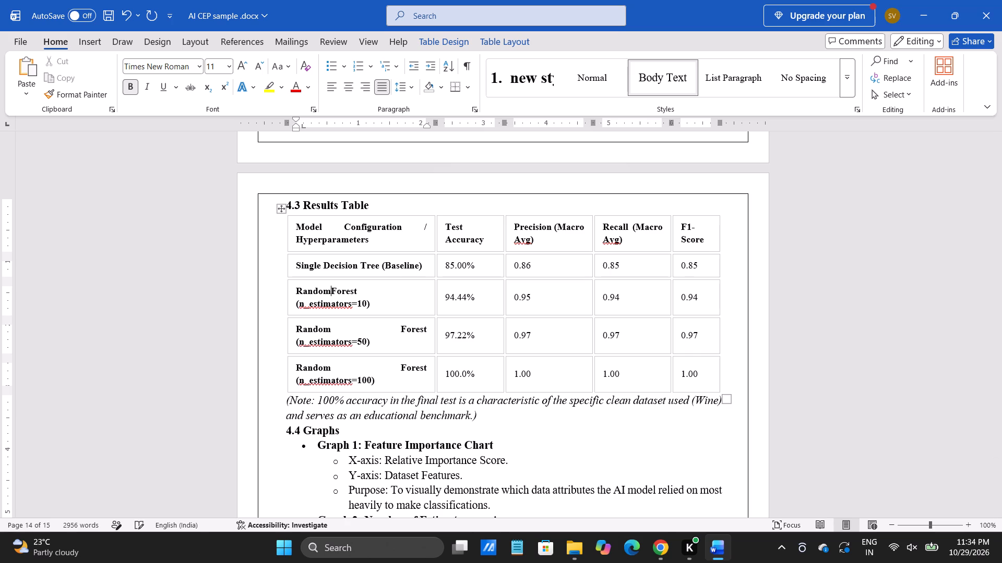
left_click(404, 328)
key("Left")
key("BackSpace")
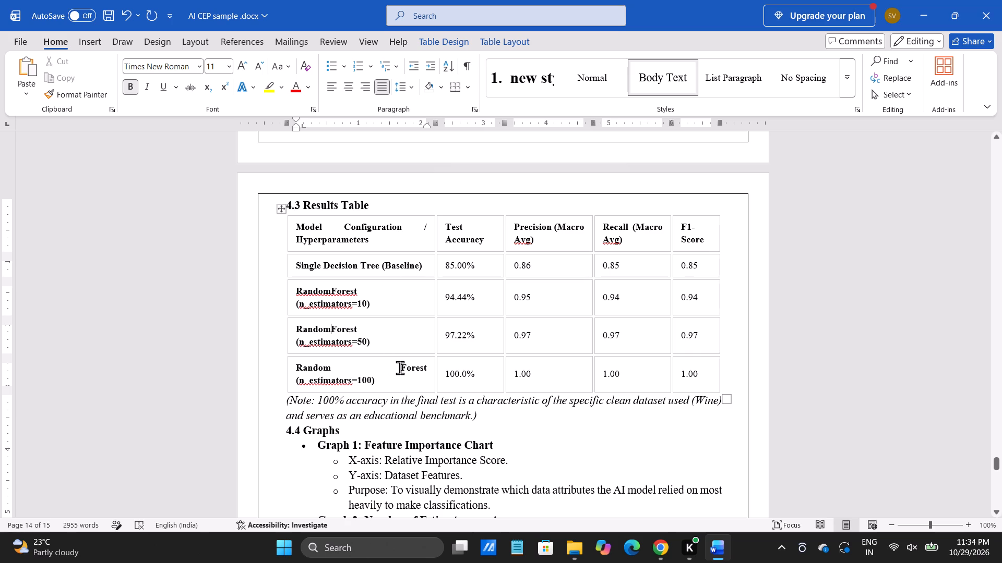
left_click(400, 368)
key("BackSpace")
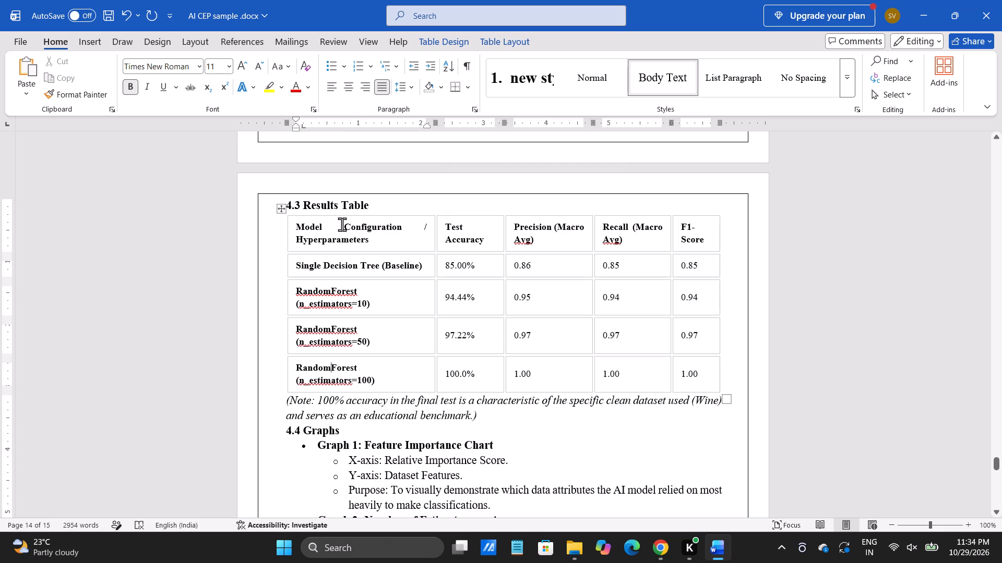
left_click(342, 224)
key("BackSpace")
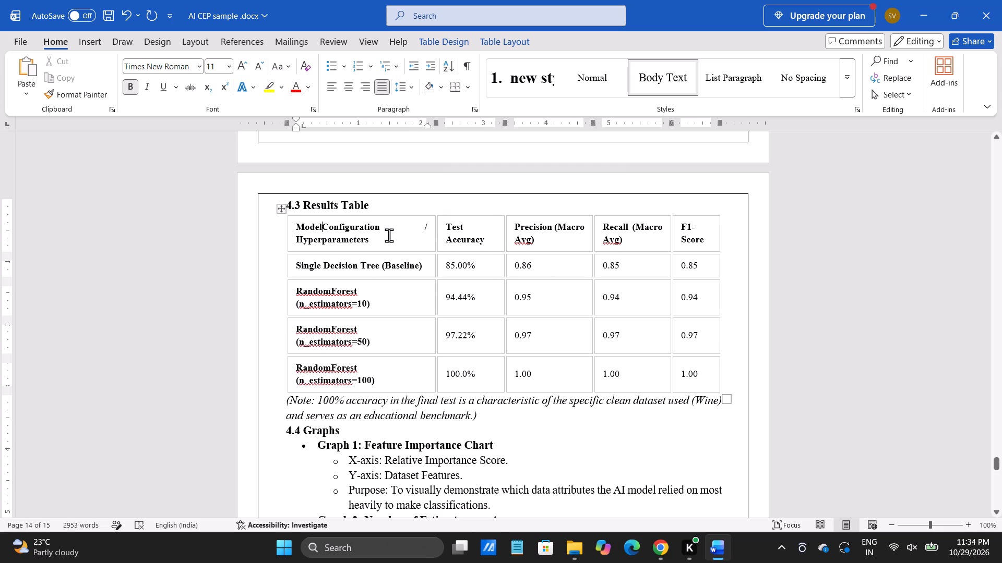
Shade the header row of the results table with the lightest grey theme colour.
left_click_drag(367, 236, 685, 234)
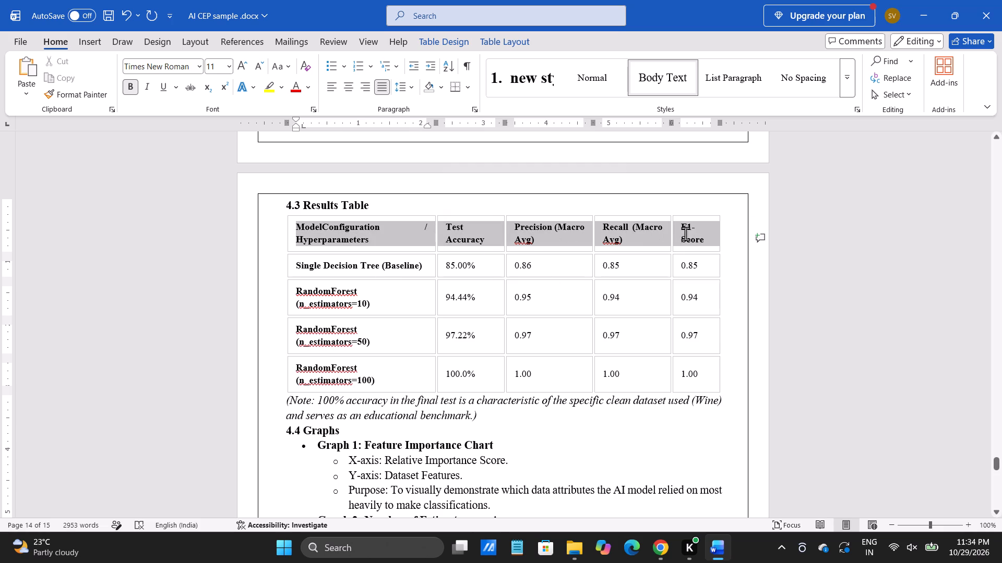
left_click_drag(685, 234, 706, 234)
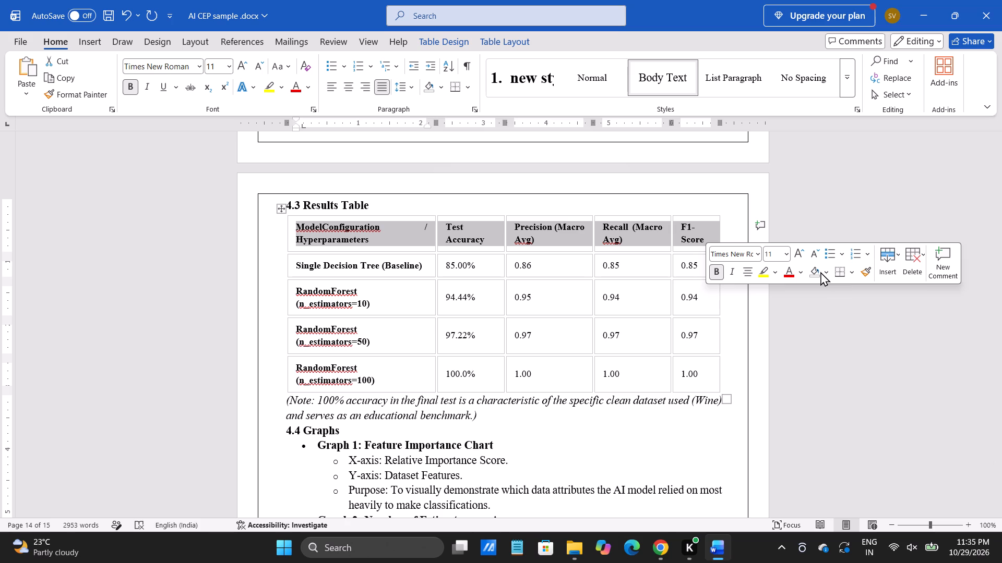
left_click(830, 269)
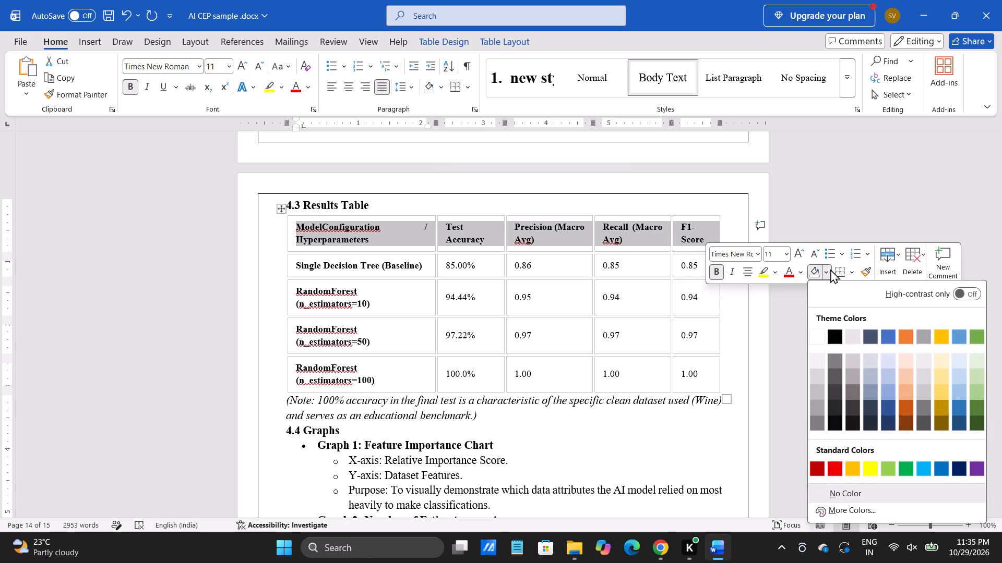
left_click(818, 363)
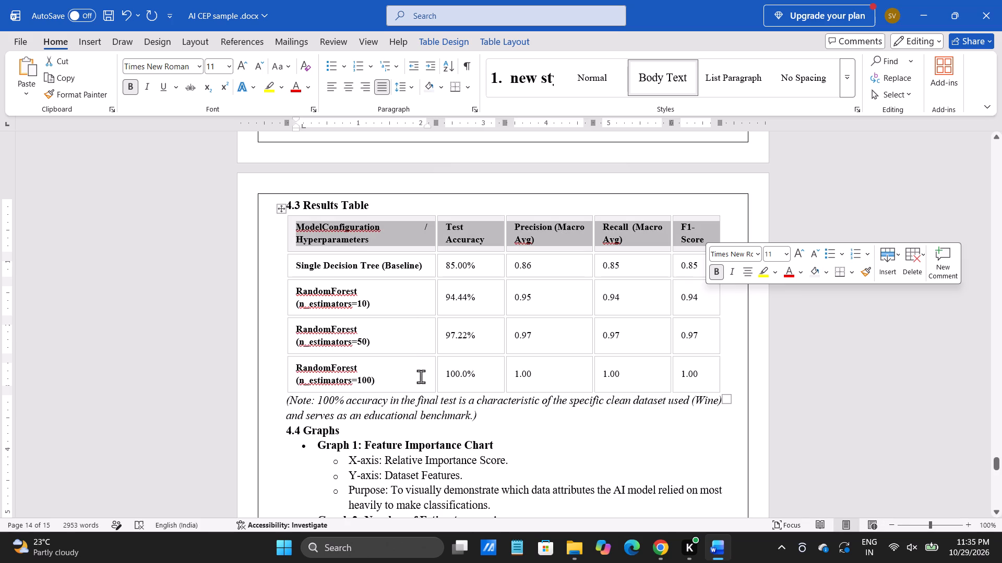
Apply the same light grey shading to the four model name cells in the results table's first column.
left_click(420, 380)
left_click_drag(420, 380, 372, 298)
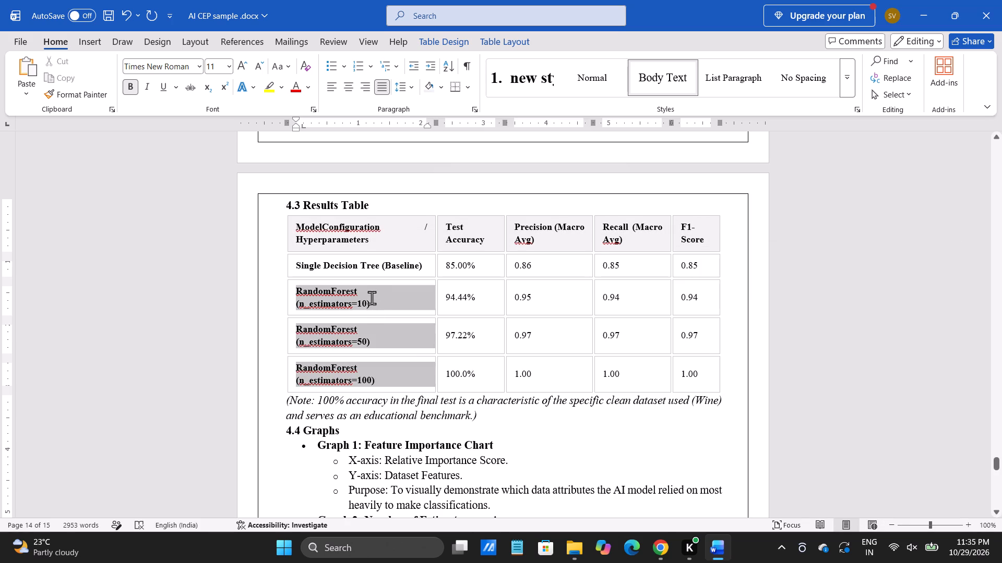
left_click_drag(372, 298, 359, 265)
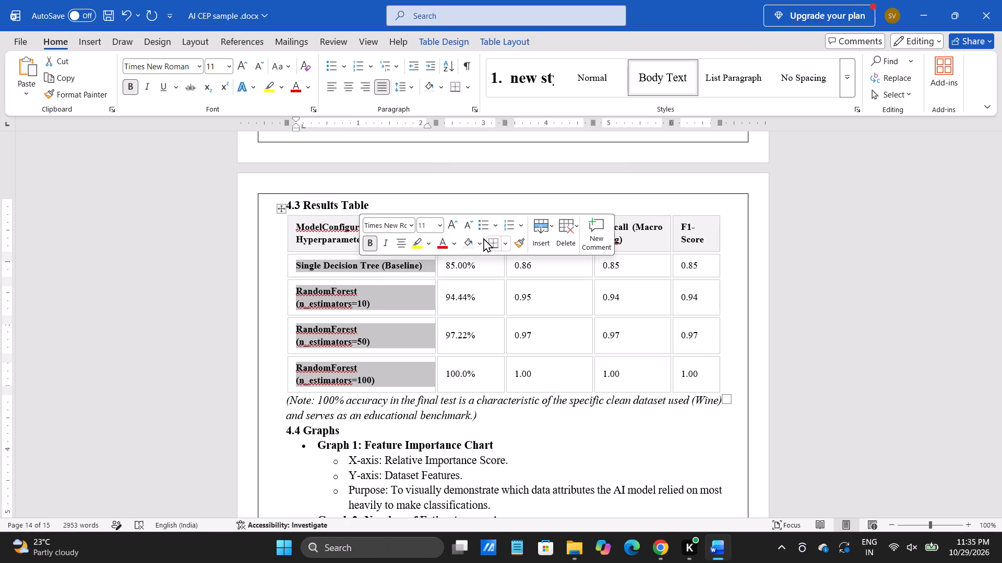
left_click(473, 240)
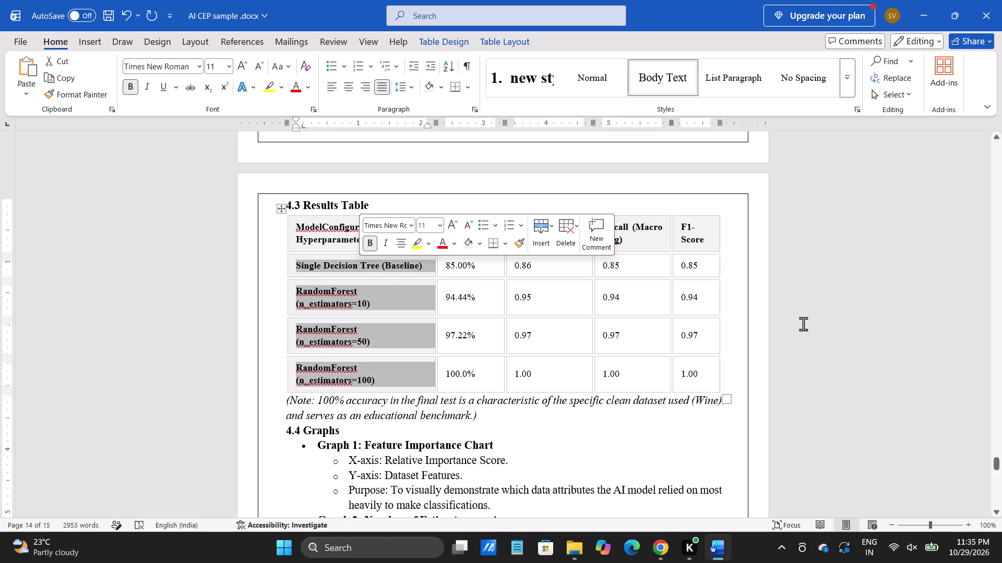
left_click(809, 324)
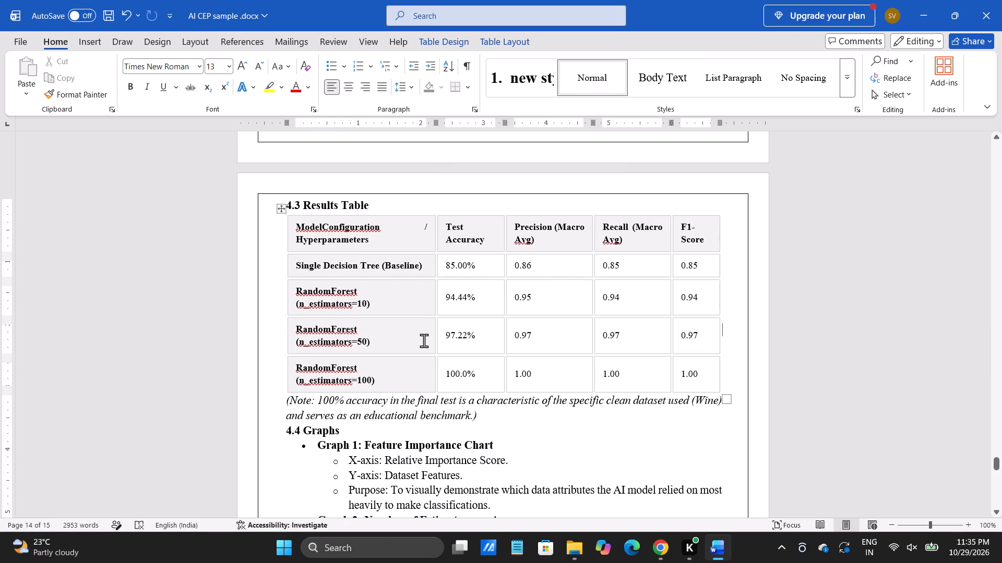
Shade all the numeric result cells of the table with the next darker grey theme colour.
scroll(424, 340, "down", 1)
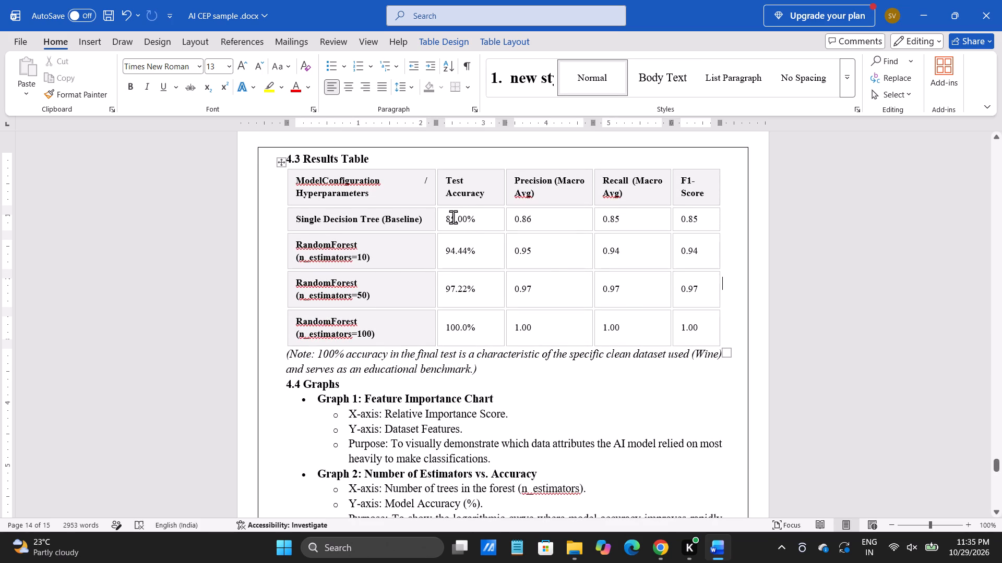
left_click_drag(453, 217, 708, 339)
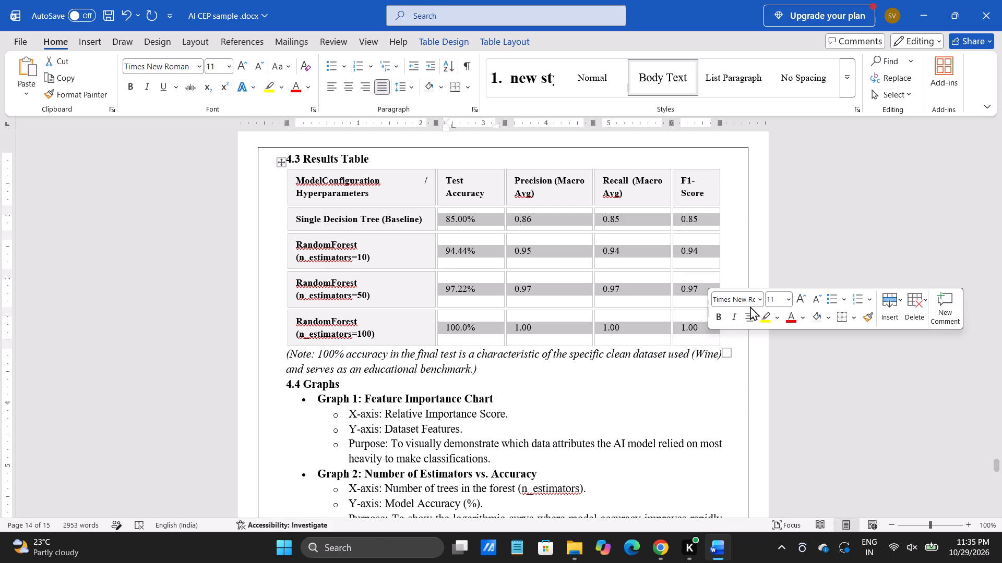
left_click(825, 318)
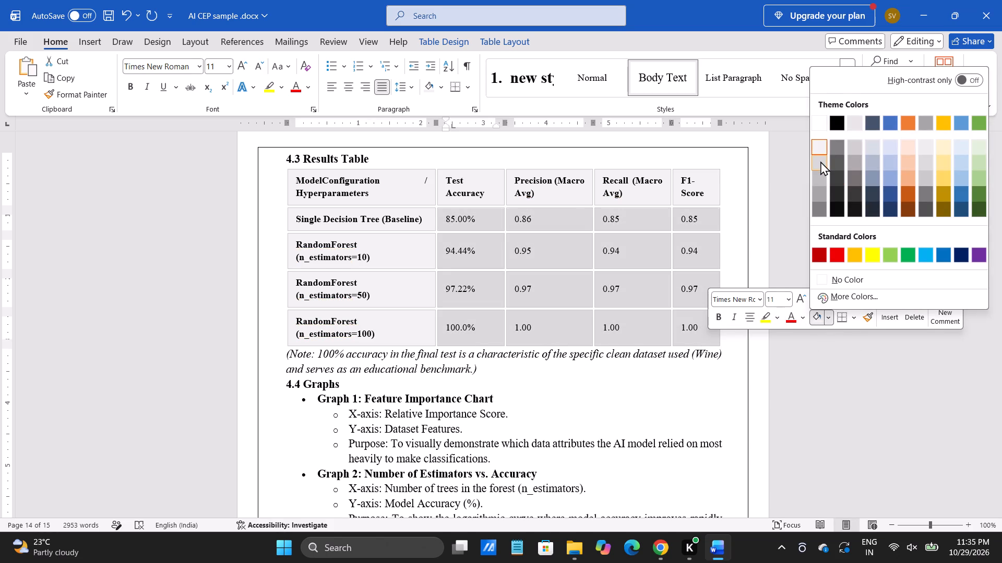
left_click(820, 161)
left_click(612, 410)
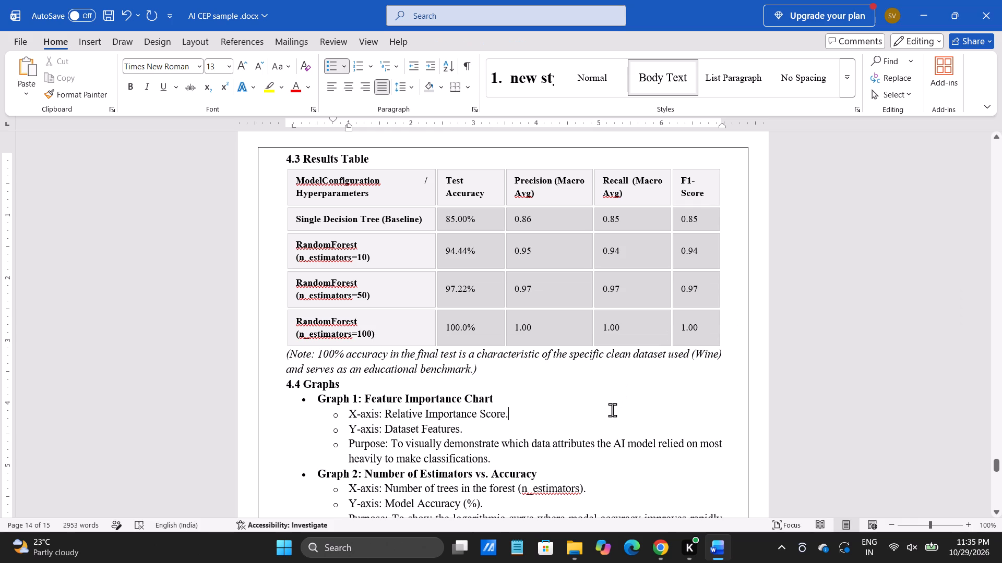
Delete the italic note about 100% accuracy below the results table.
scroll(500, 358, "down", 1)
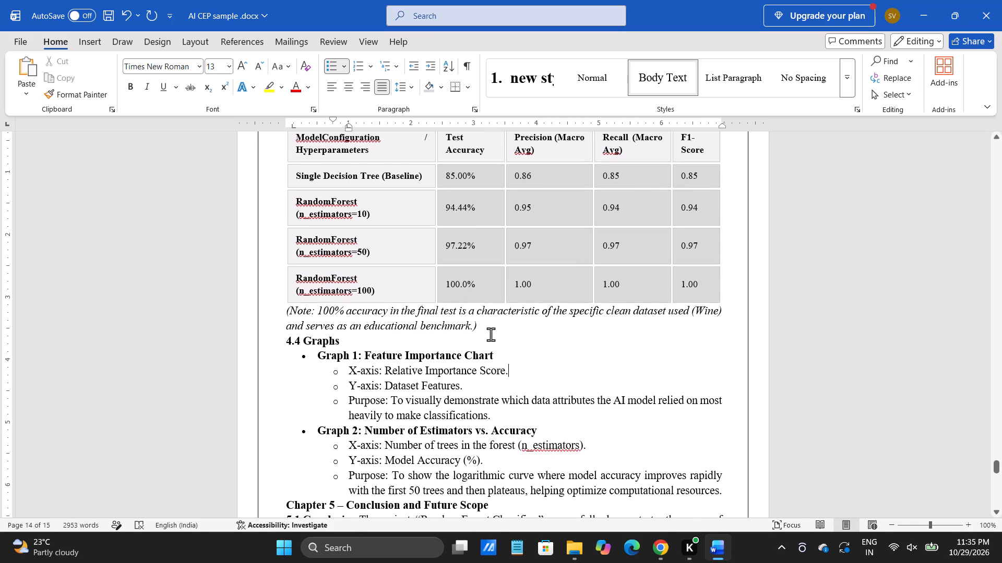
left_click_drag(483, 329, 291, 310)
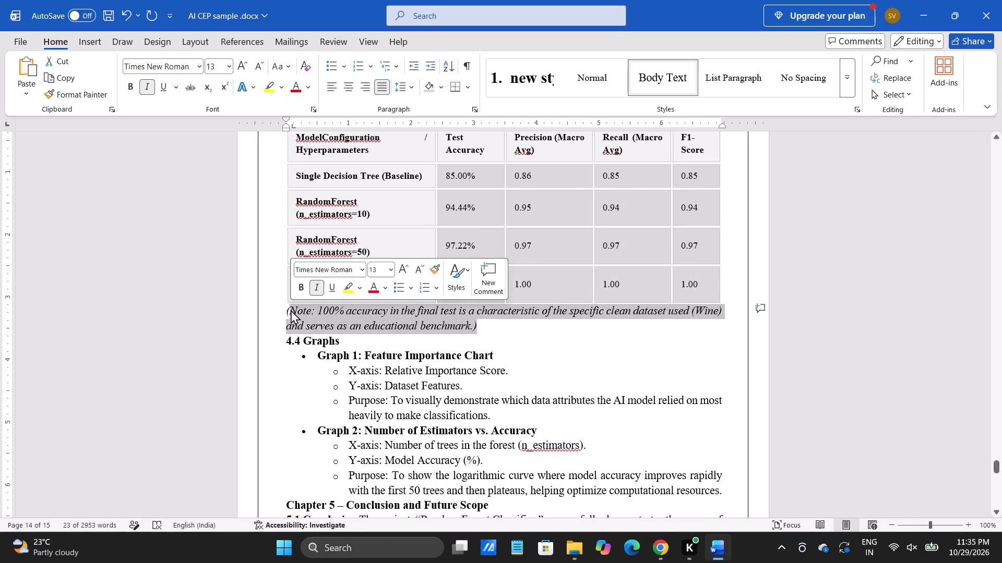
key("BackSpace")
key("BackSpace")
Set the line spacing of section 4.4 Graphs, from its heading through the Graph 2 purpose bullet, to 1.5.
scroll(324, 357, "down", 1)
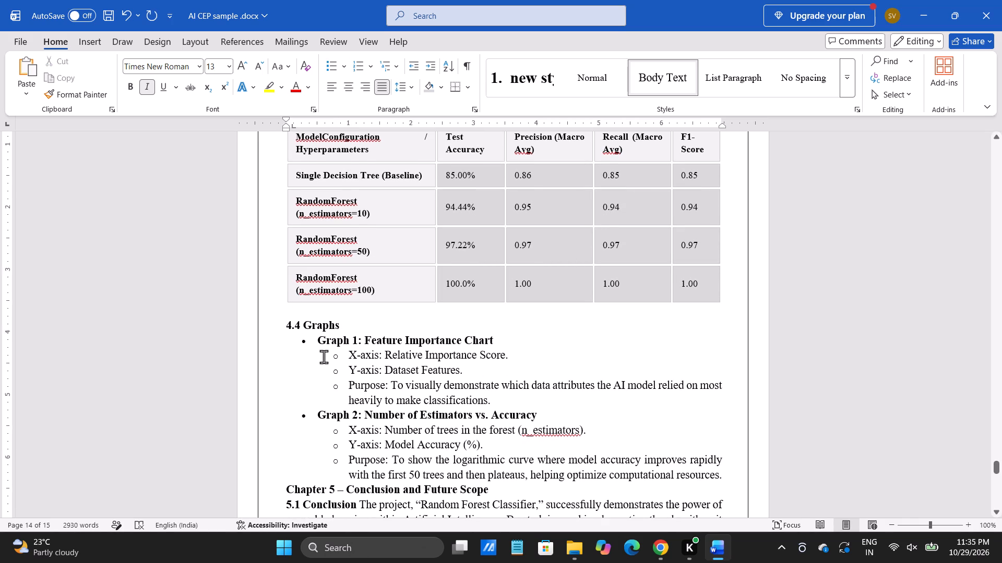
scroll(324, 357, "down", 2)
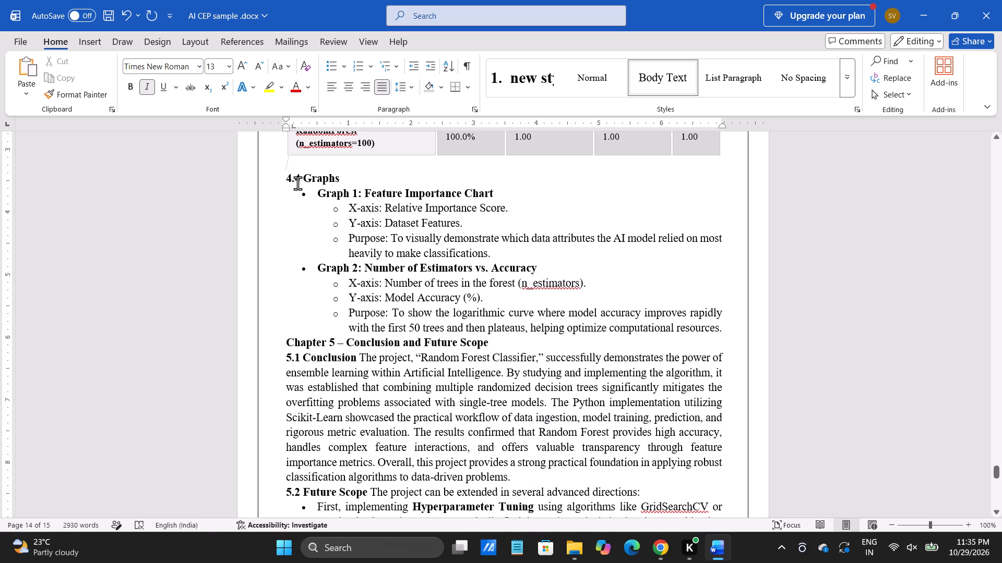
left_click_drag(288, 178, 330, 238)
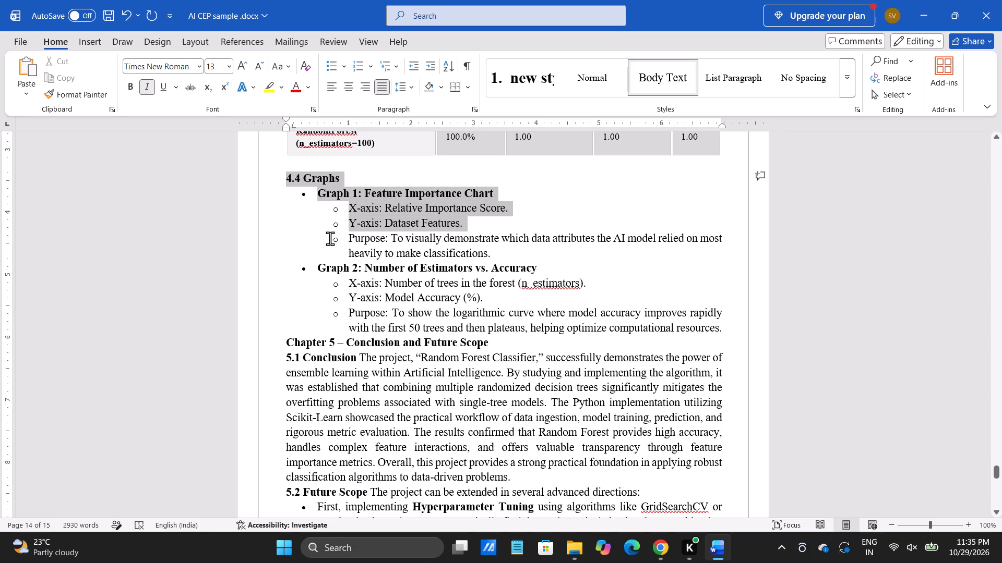
left_click_drag(330, 238, 720, 338)
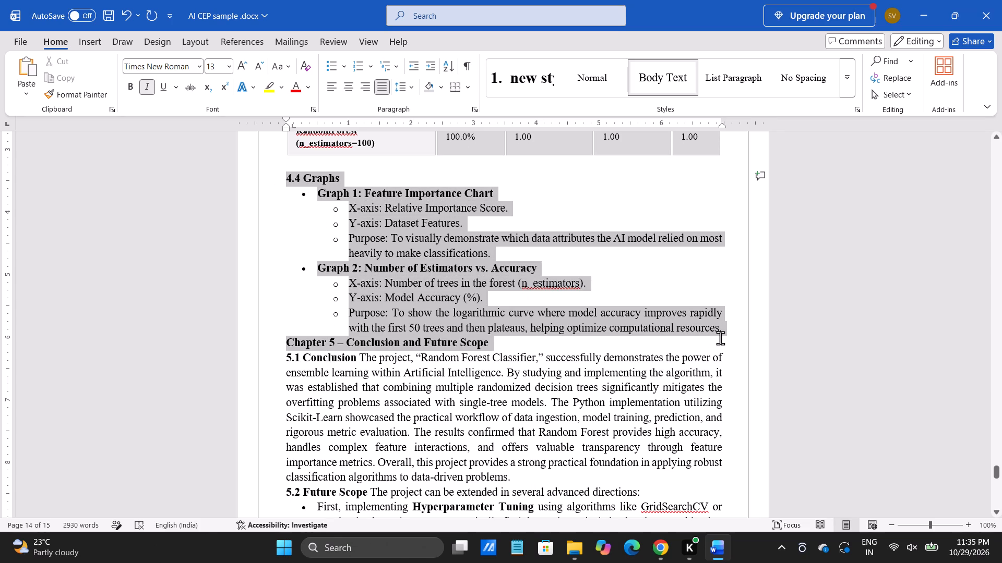
left_click_drag(720, 338, 723, 320)
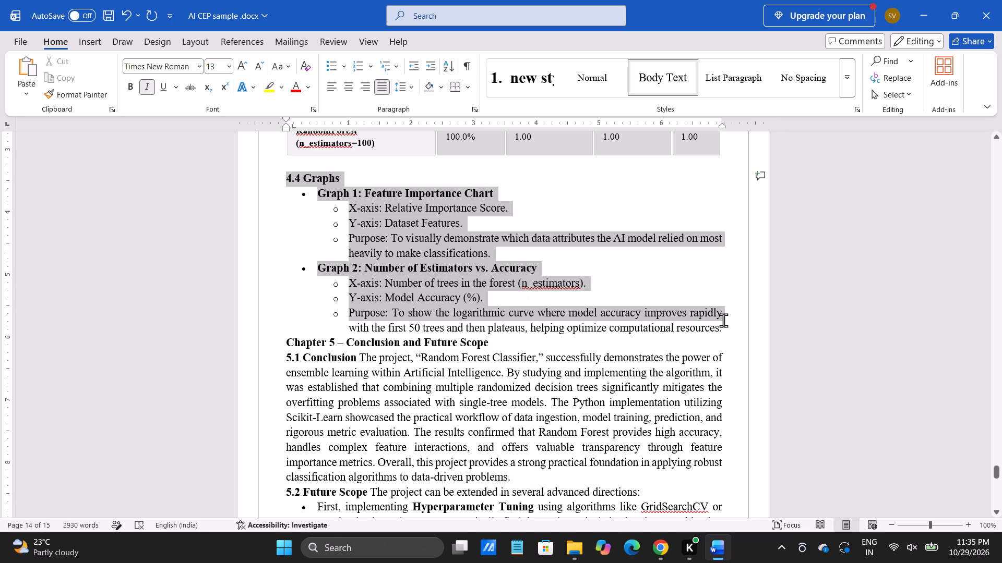
left_click_drag(723, 320, 733, 327)
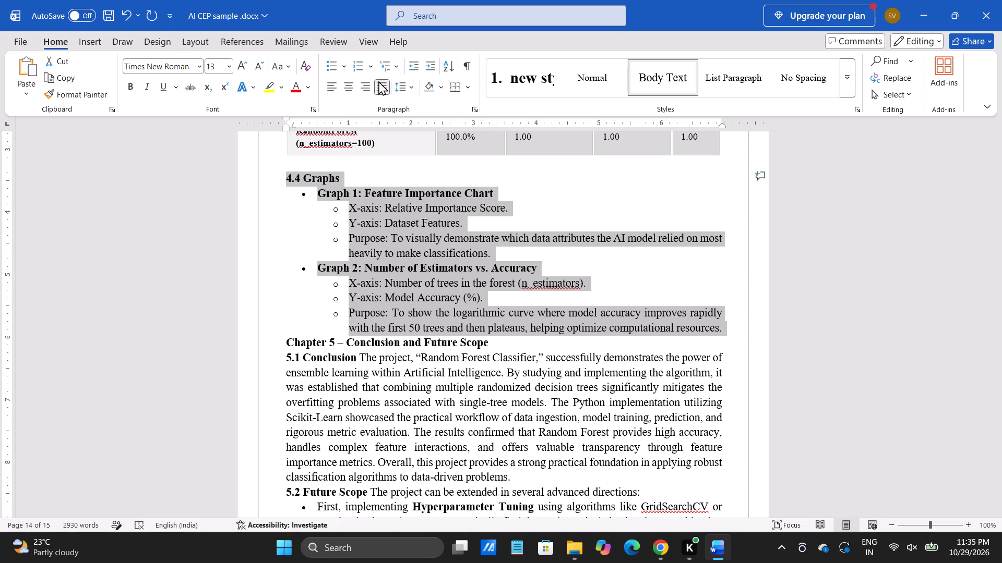
left_click(409, 87)
left_click(424, 139)
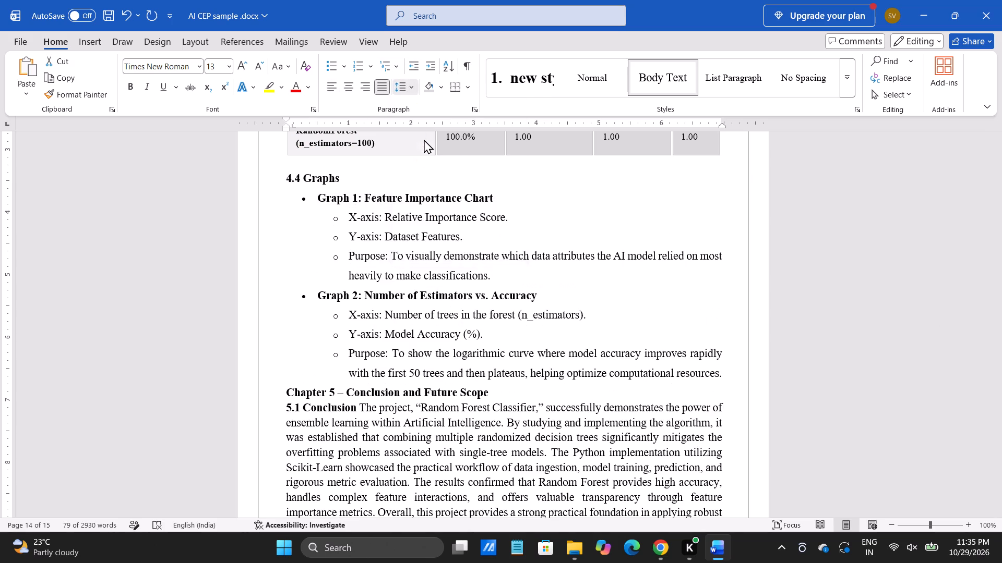
Insert blank lines after the Graph 2 purpose bullet until the Chapter 5 heading starts on a new page.
scroll(399, 260, "up", 1)
scroll(399, 260, "down", 2)
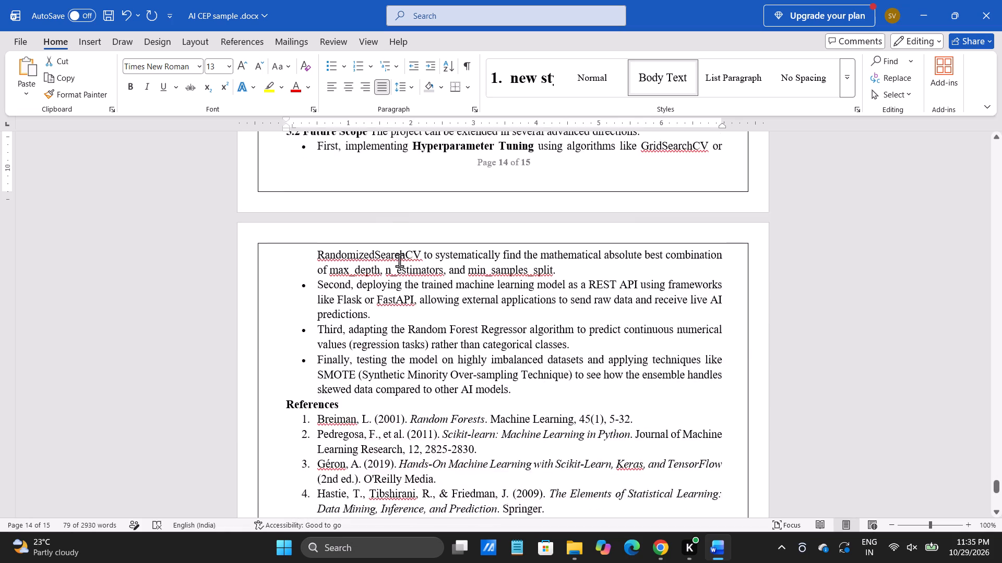
scroll(399, 260, "up", 2)
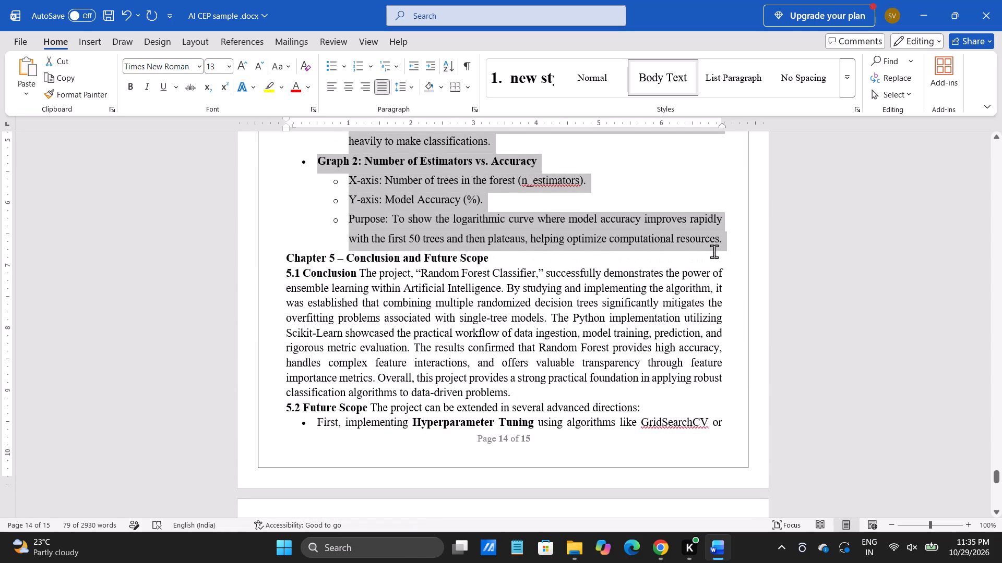
left_click(731, 246)
key("Return")
key("Return")
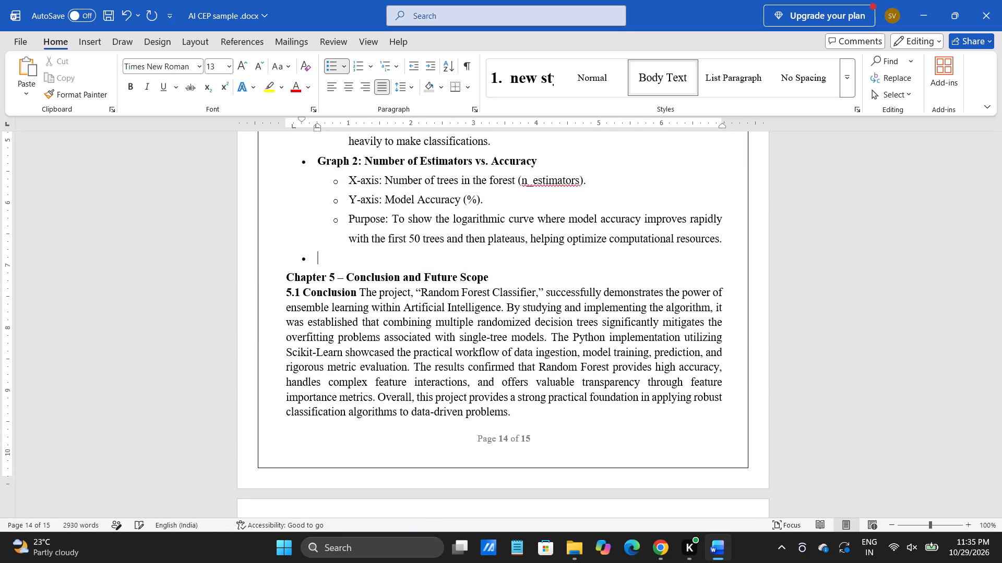
key("Return")
key("Return")
key("Return")
key("Return")
key("Return")
key("Return")
key("Return")
key("Return")
key("Return")
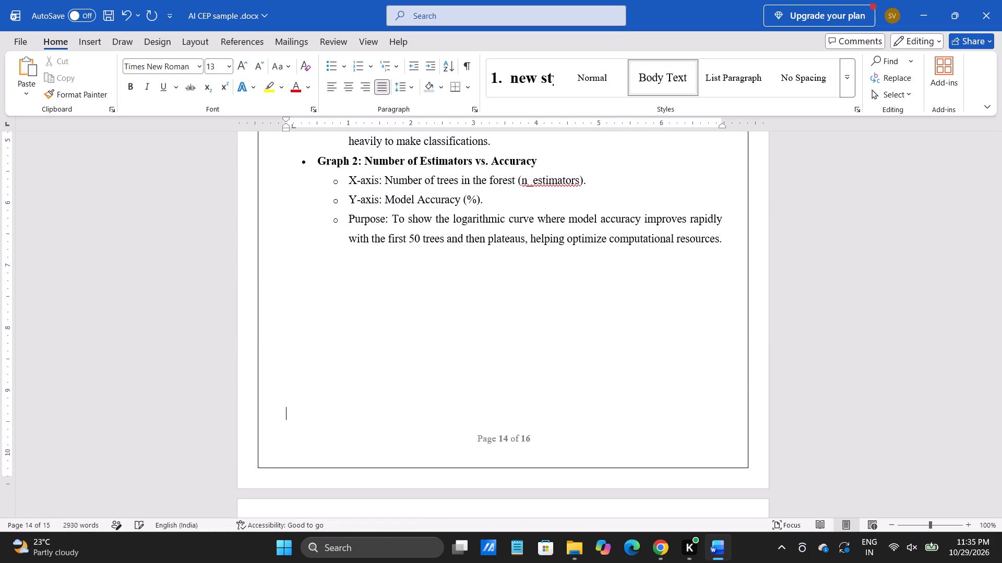
Enlarge the "Chapter 5 – Conclusion and Future Scope" heading to 18 pt and add a blank line below it.
scroll(642, 297, "down", 2)
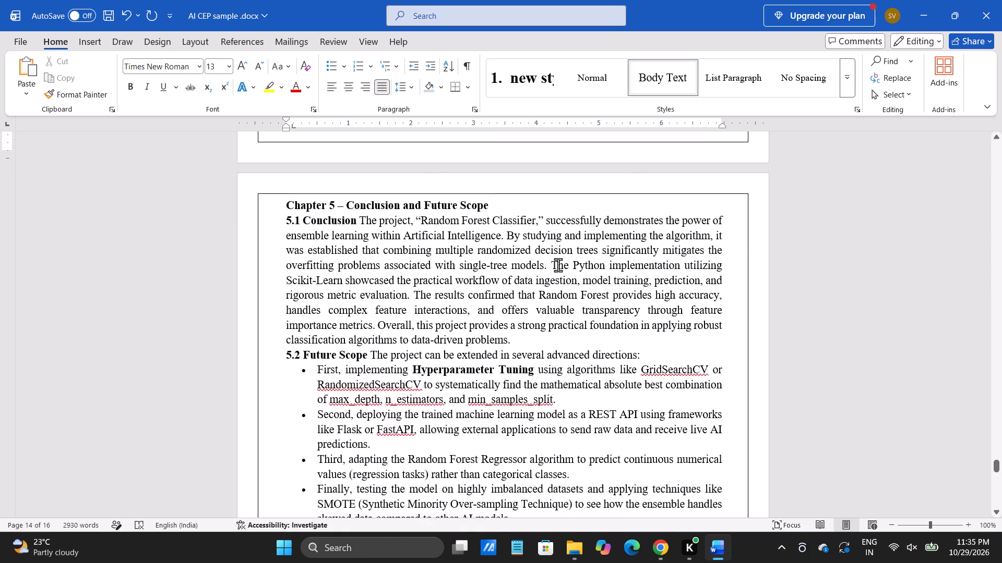
left_click_drag(494, 201, 300, 206)
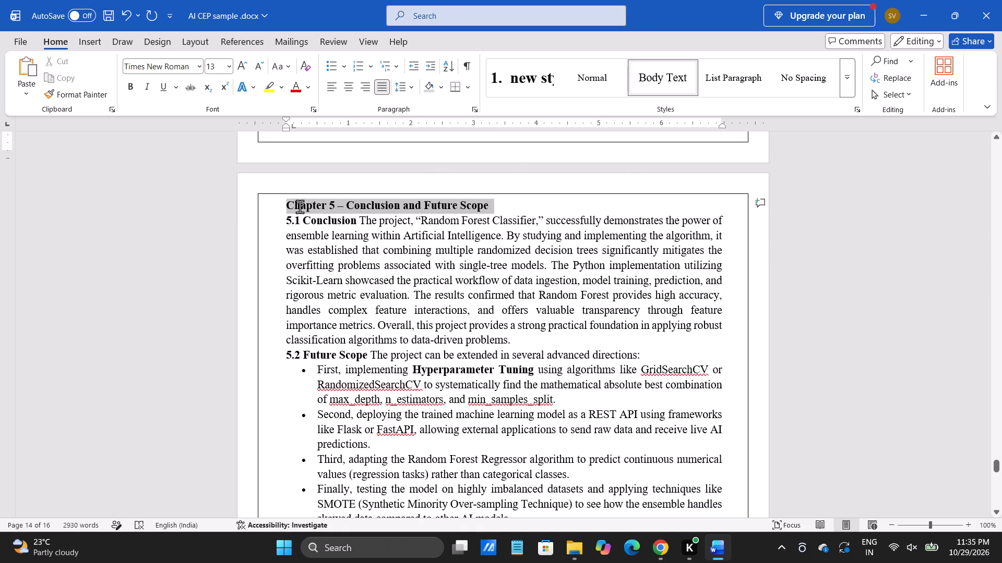
left_click_drag(300, 206, 299, 206)
left_click(397, 167)
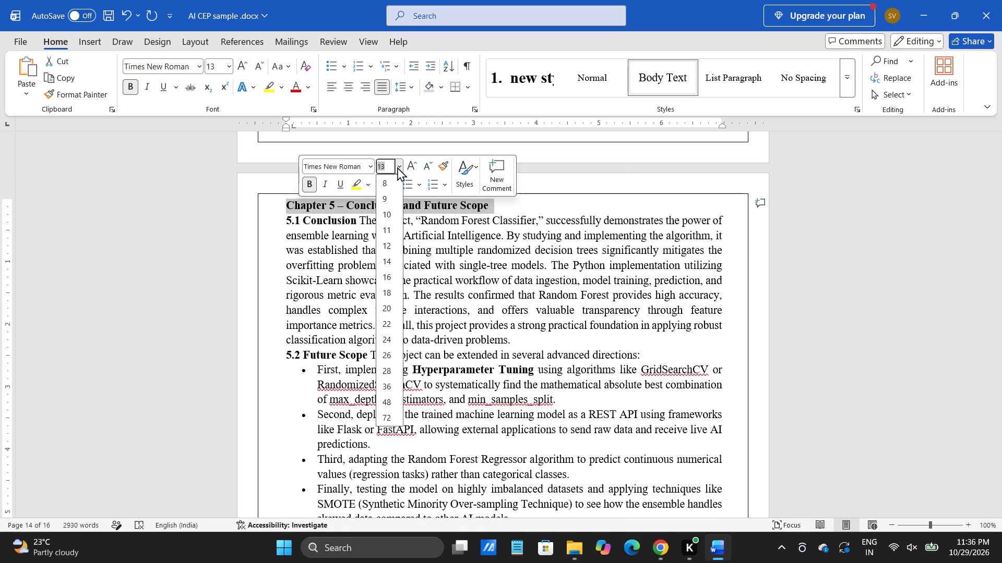
left_click(393, 291)
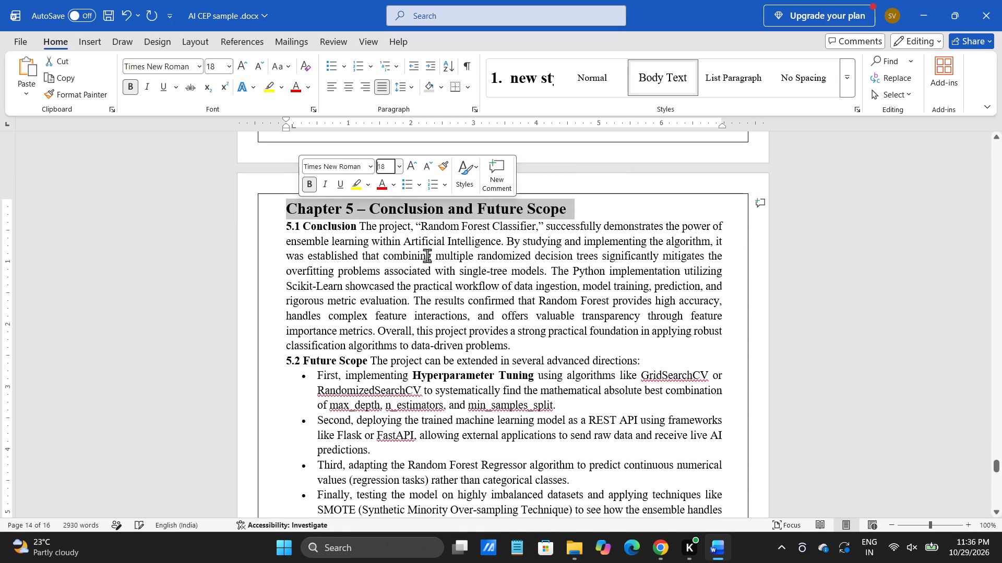
left_click(606, 207)
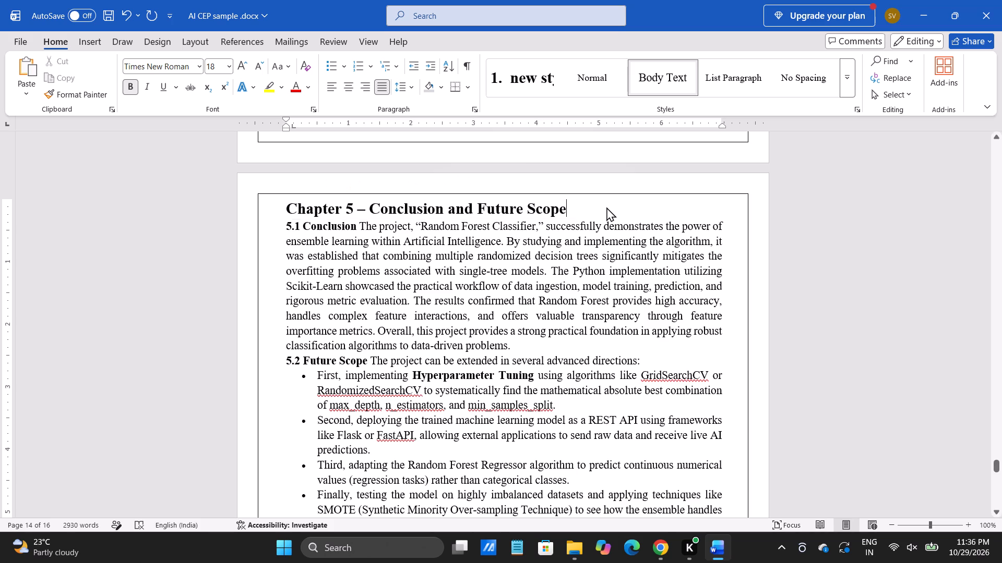
key("Return")
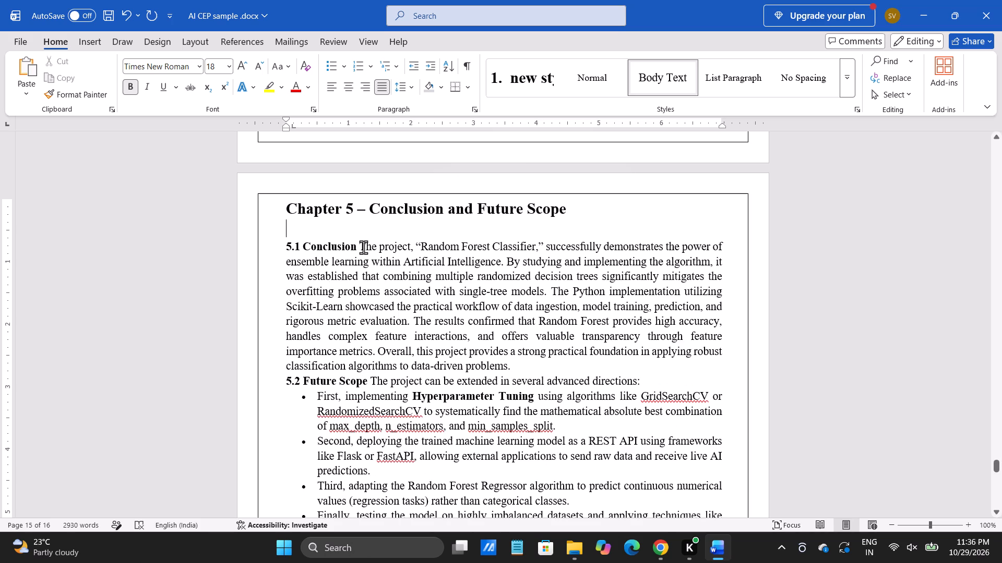
Move the body text of 5.1 Conclusion and 5.2 Future Scope onto its own line below each heading.
left_click(363, 247)
key("Left")
key("Return")
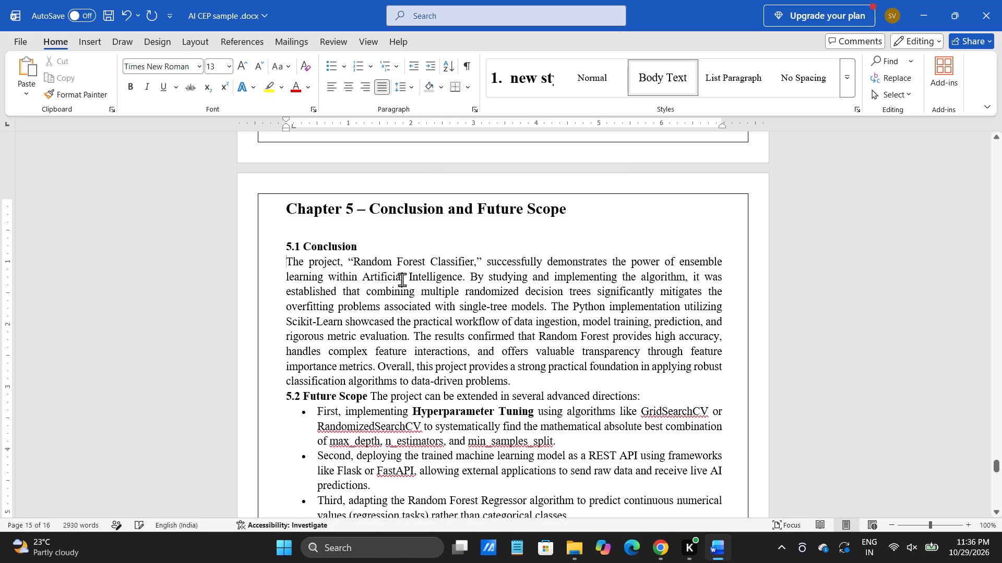
left_click_drag(374, 394, 439, 405)
key("Left")
key("Return")
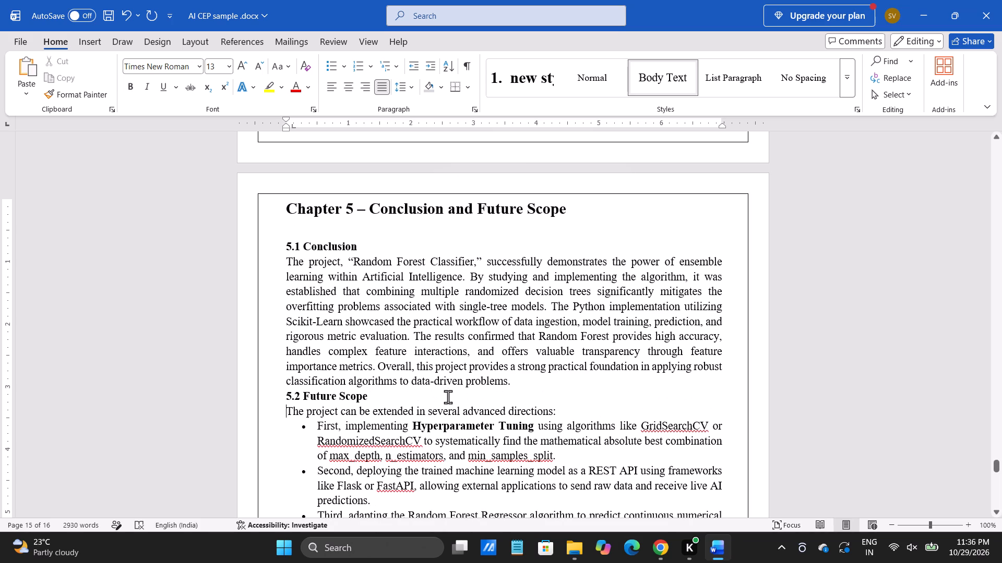
Add an unbulleted blank line between the last Future Scope bullet and the References heading.
scroll(450, 387, "down", 3)
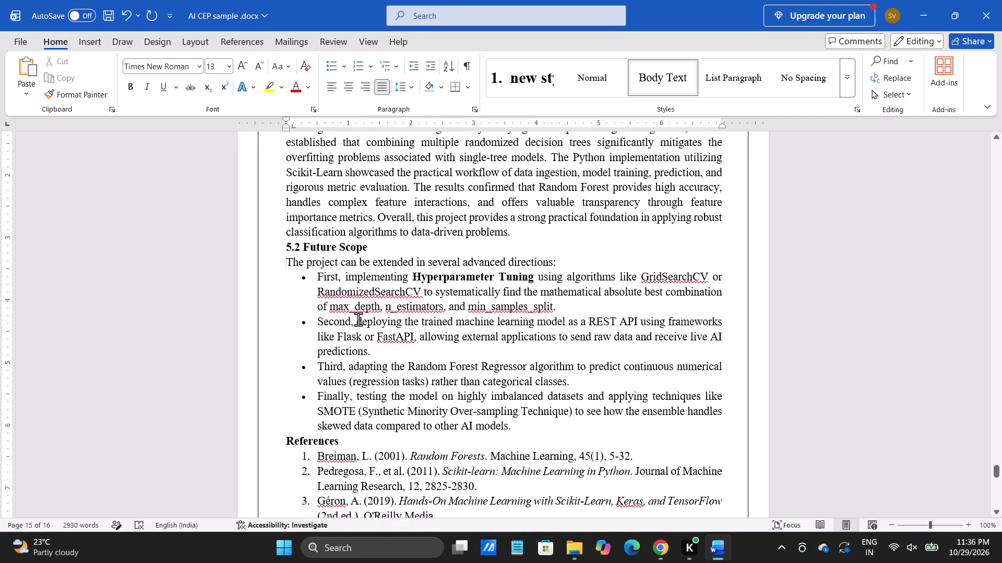
scroll(359, 317, "down", 2)
scroll(359, 317, "up", 1)
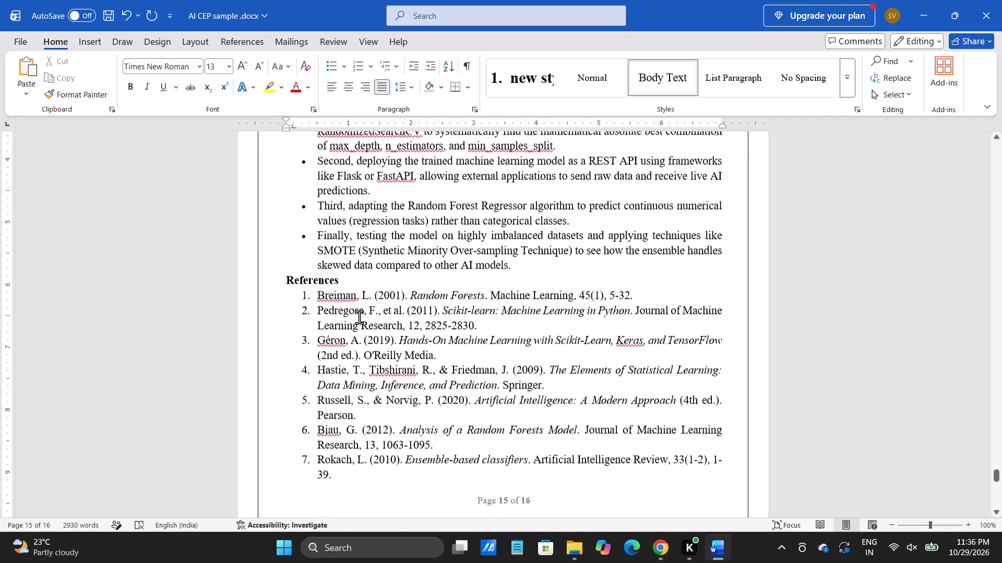
left_click(517, 291)
key("Return")
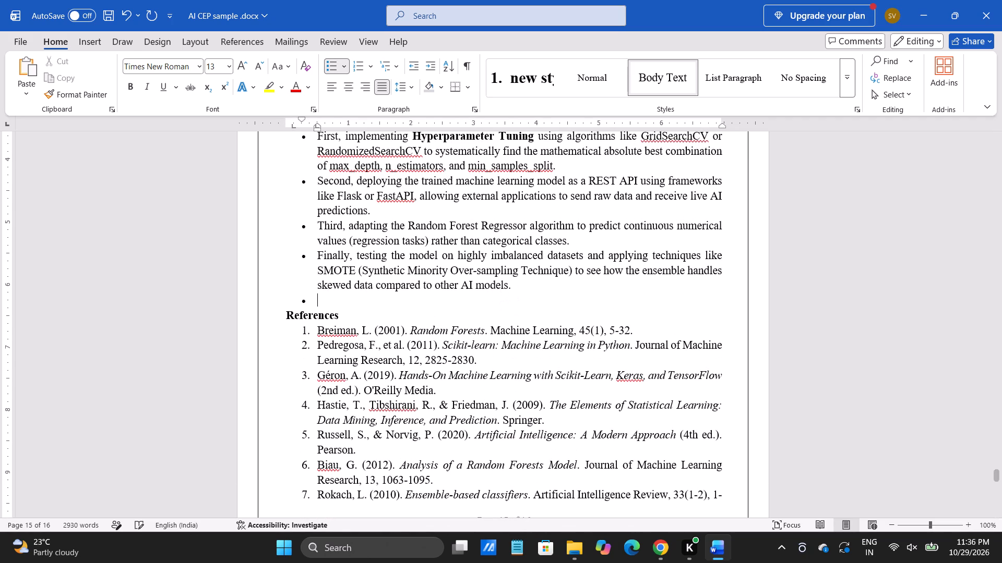
key("Return")
Set the line spacing of sections 5.1 Conclusion and 5.2 Future Scope, including the bullets, to 1.5.
scroll(369, 275, "up", 2)
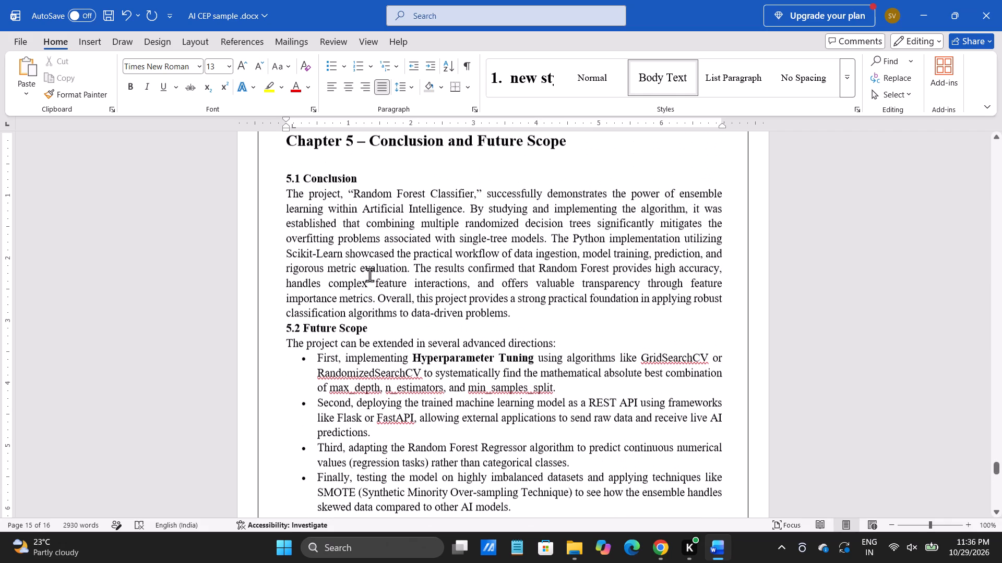
left_click_drag(287, 178, 376, 440)
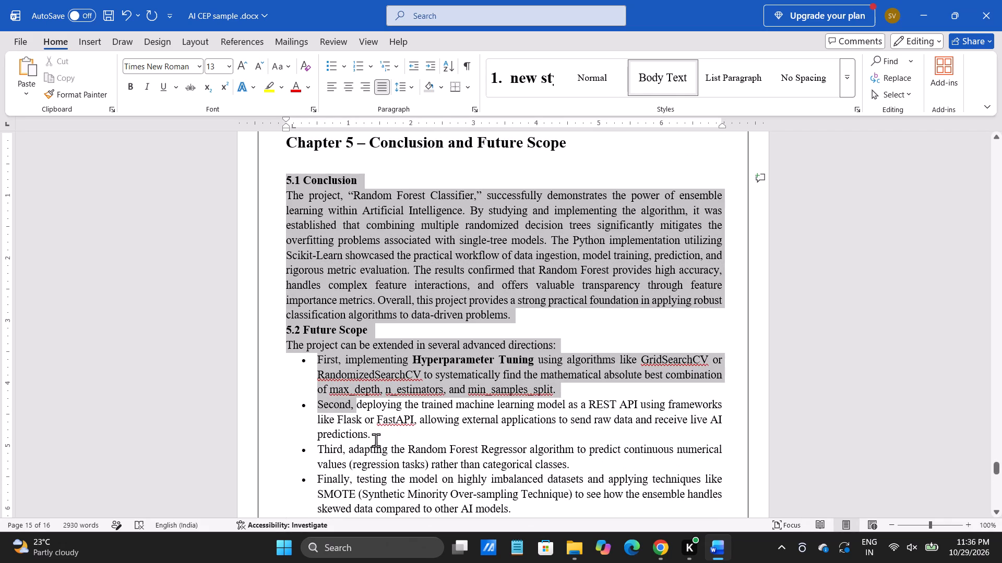
left_click_drag(376, 440, 519, 335)
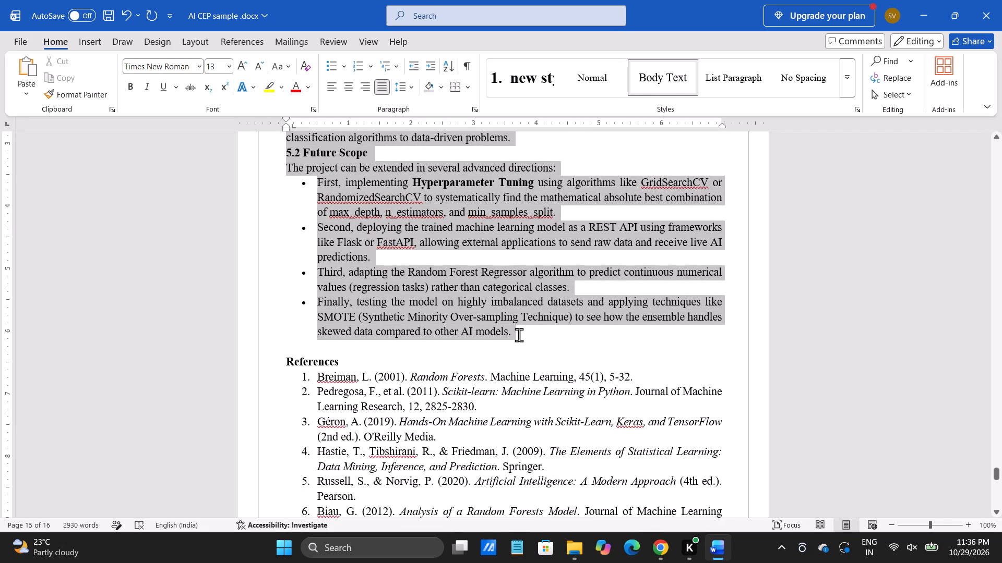
left_click_drag(519, 335, 521, 331)
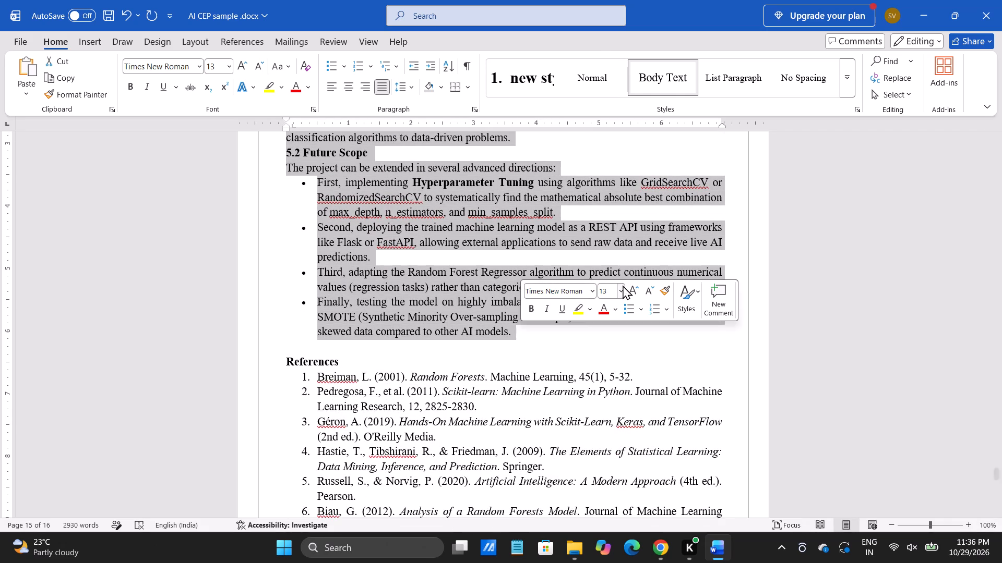
left_click(624, 288)
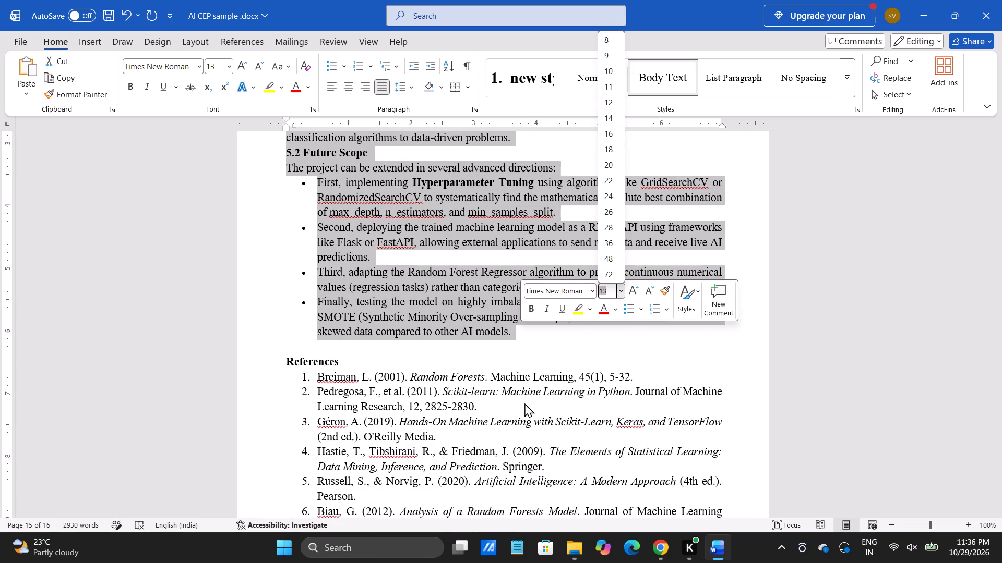
left_click(411, 84)
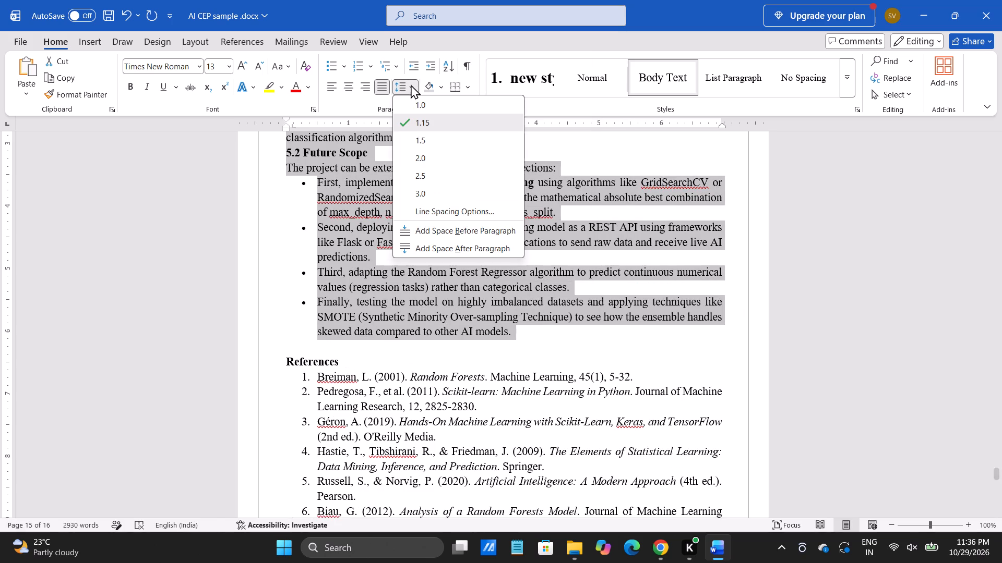
left_click(426, 141)
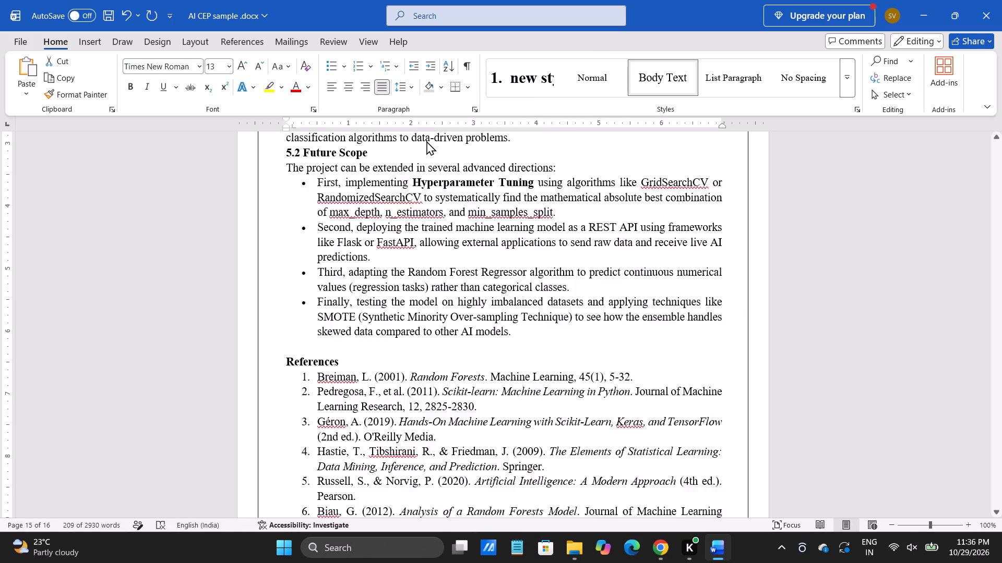
scroll(404, 339, "down", 1)
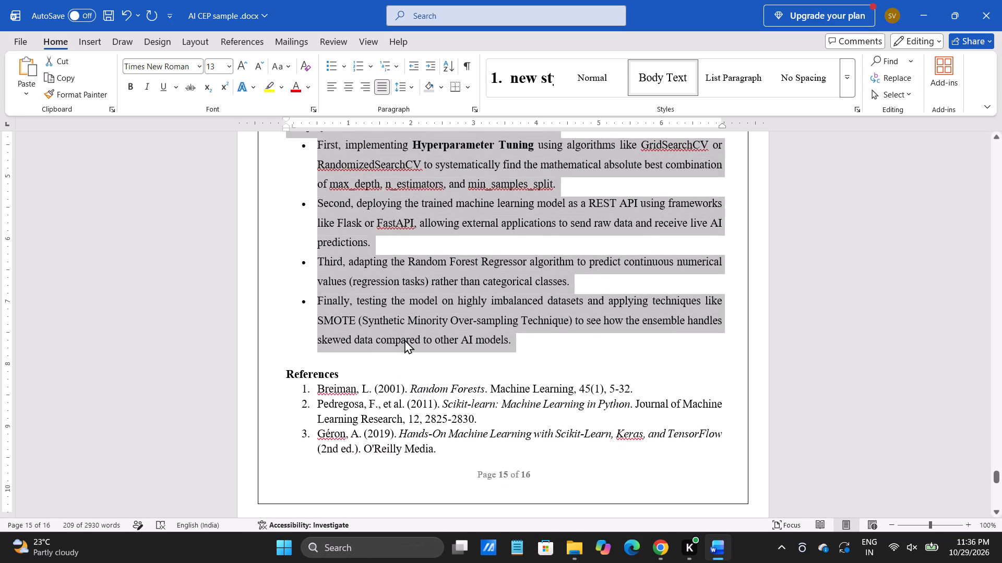
scroll(404, 339, "up", 2)
left_click(457, 315)
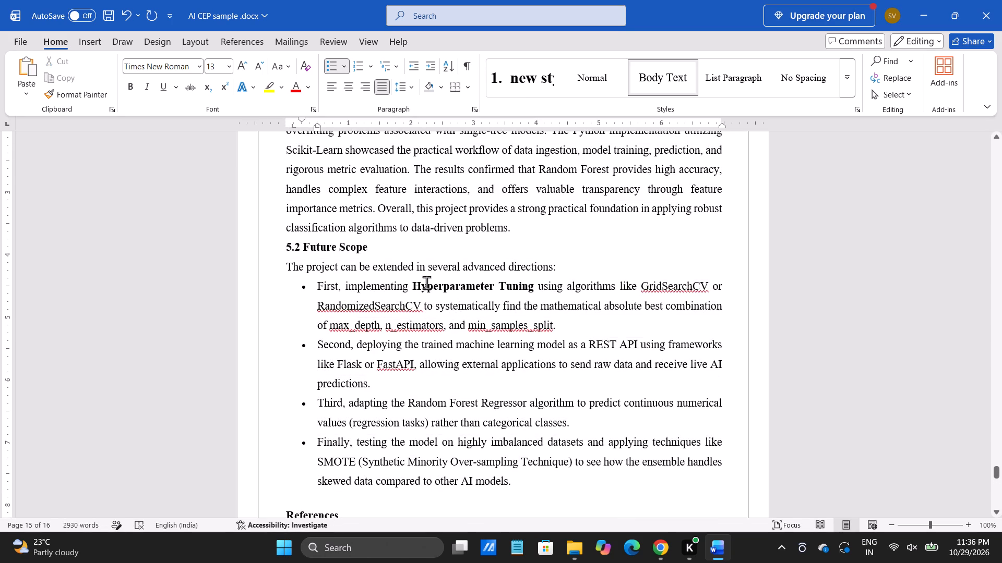
Remove the bold formatting from "Hyperparameter Tuning" in the first Future Scope bullet.
left_click_drag(411, 286, 531, 286)
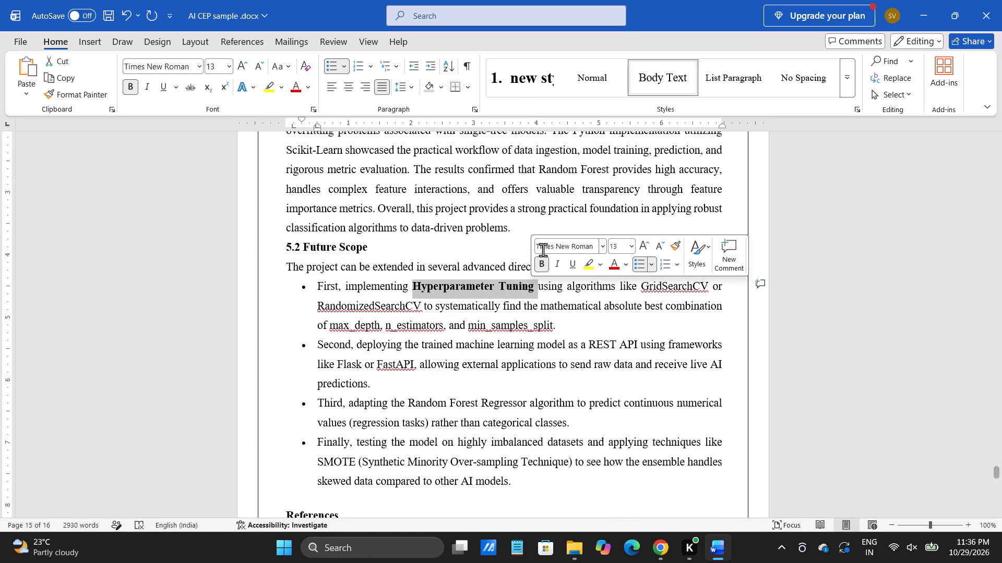
left_click(542, 265)
left_click(403, 341)
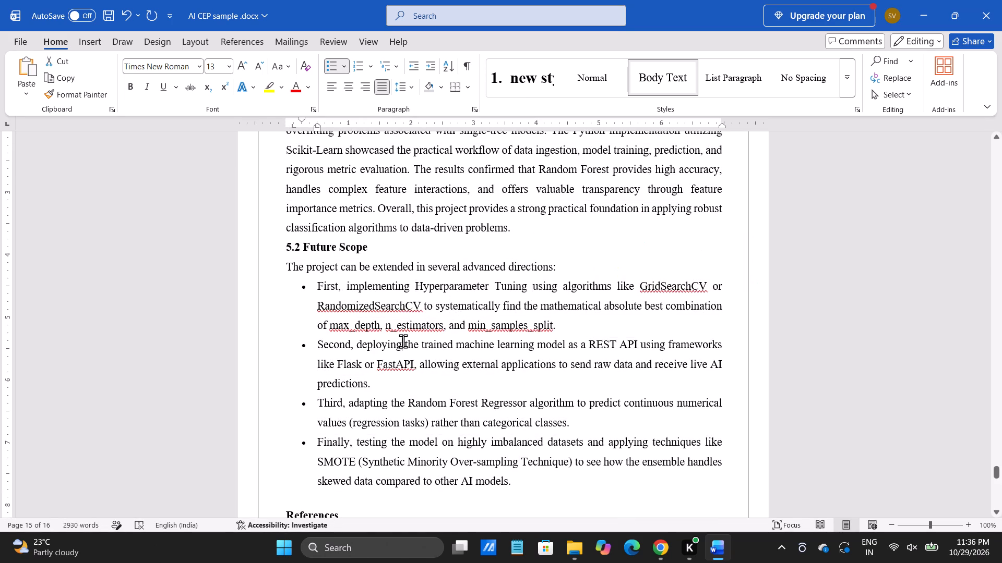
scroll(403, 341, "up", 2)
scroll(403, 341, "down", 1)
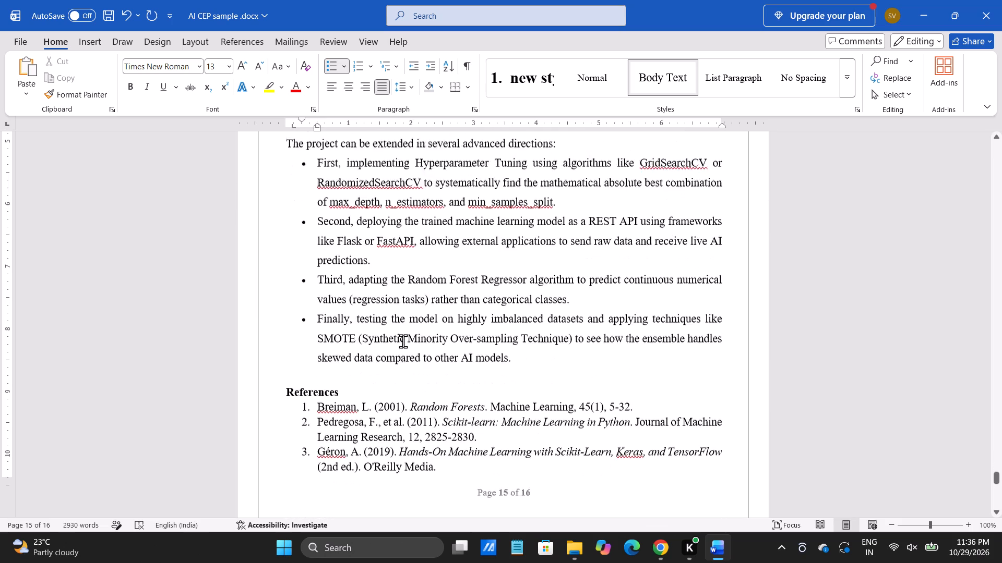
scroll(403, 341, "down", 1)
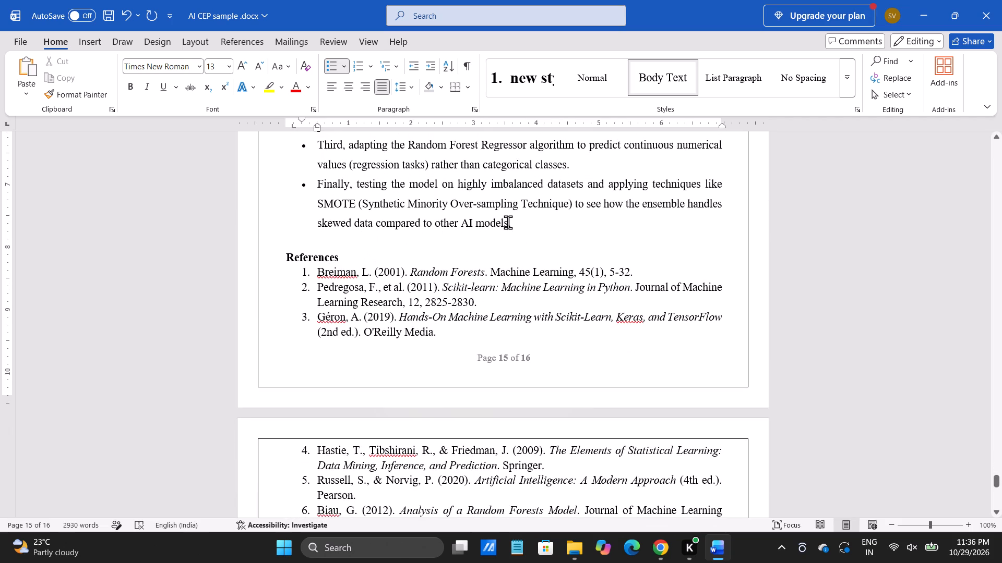
Insert blank lines after the last 5.2 Future Scope bullet so the References heading starts on a new page.
left_click(516, 225)
key("Return")
key("Return")
key("Return")
key("Return")
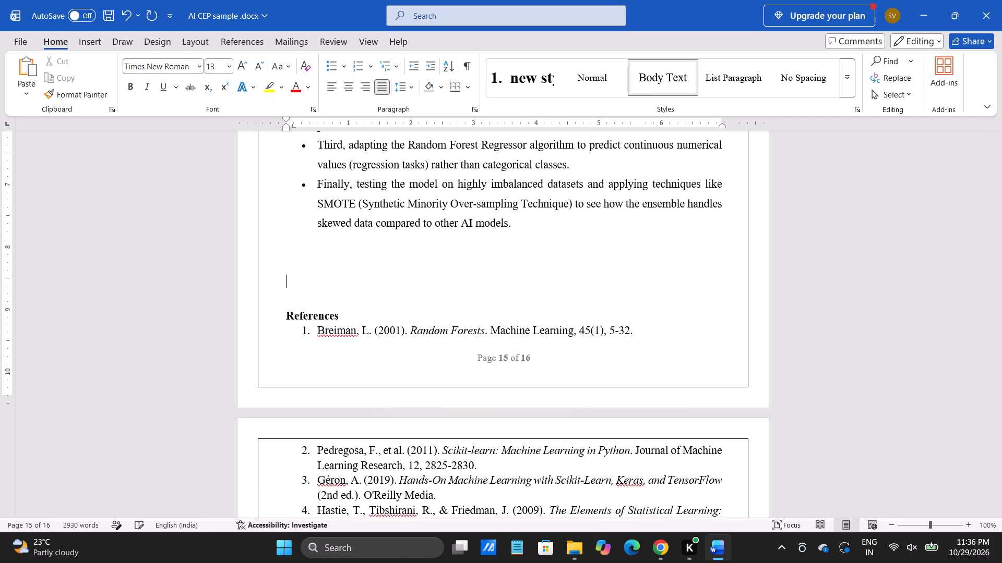
key("Return")
key("Return")
key("Return")
scroll(407, 436, "down", 3)
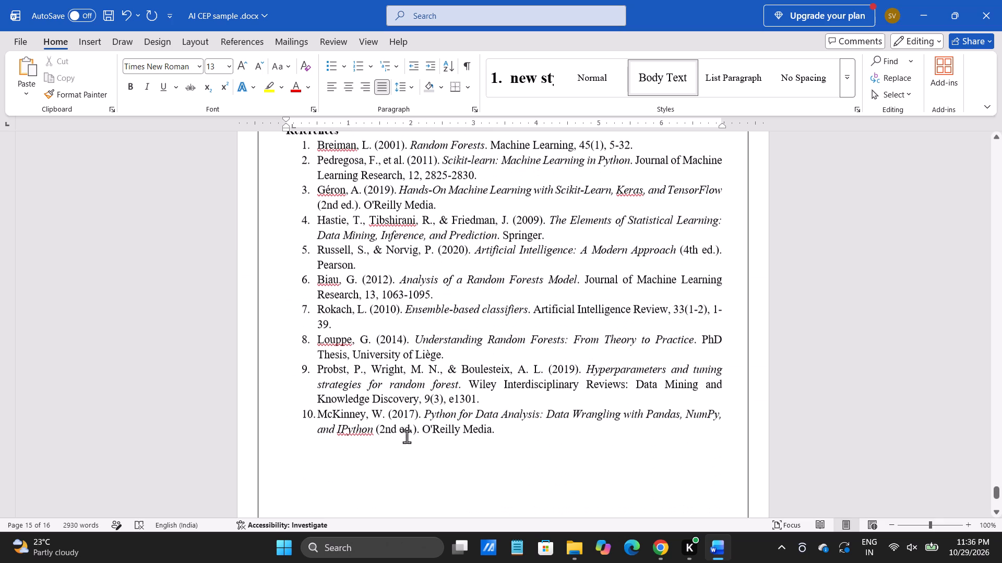
Set the font size of the References heading to 18.
scroll(380, 303, "up", 1)
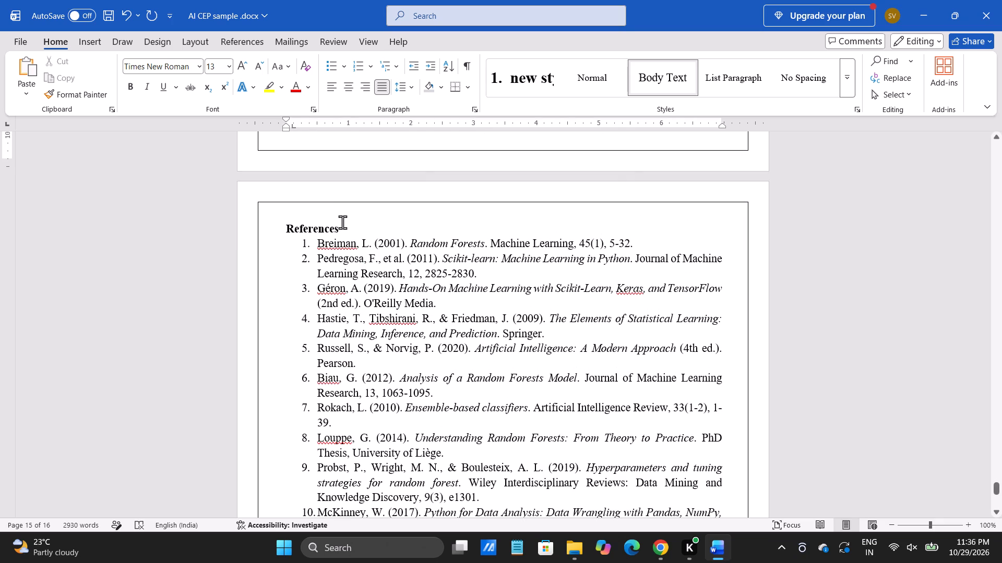
left_click_drag(342, 226, 284, 230)
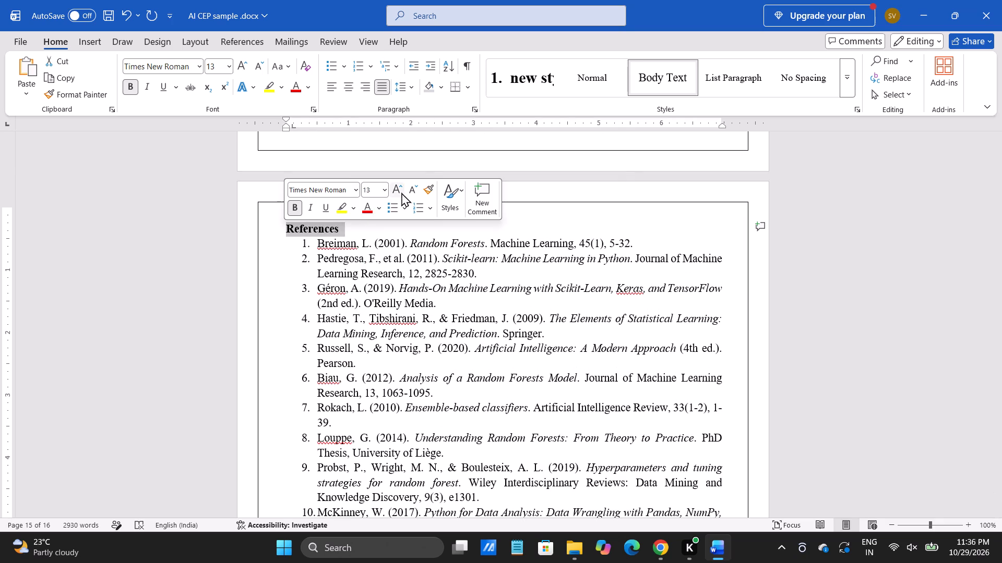
left_click(387, 188)
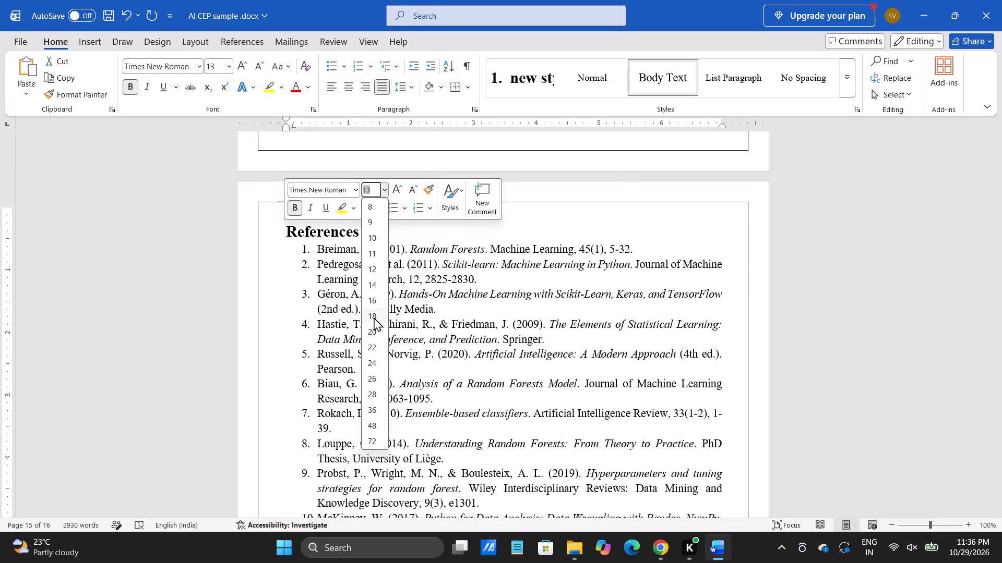
left_click(373, 313)
Save the AI CEP report document.
scroll(430, 319, "down", 1)
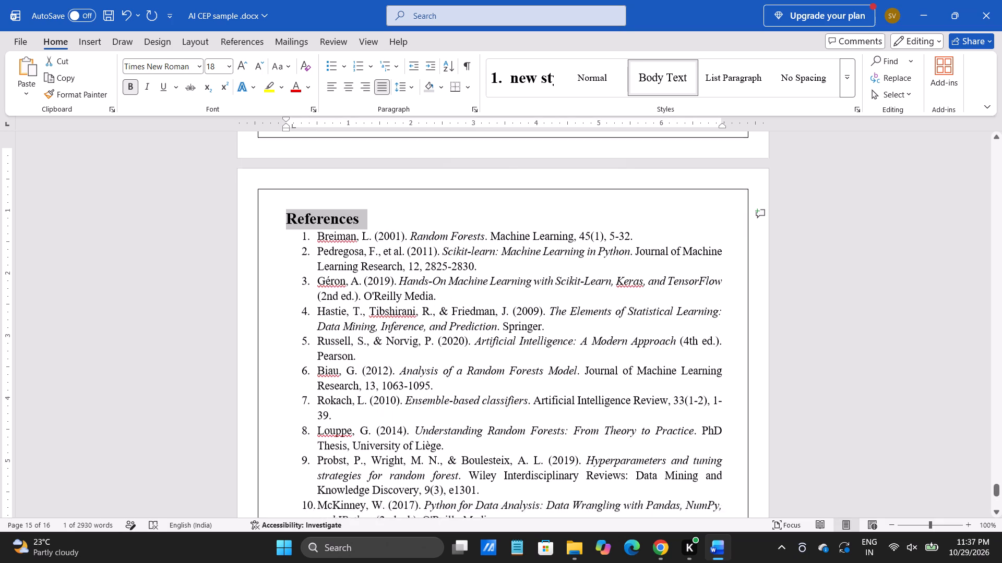
scroll(430, 319, "down", 2)
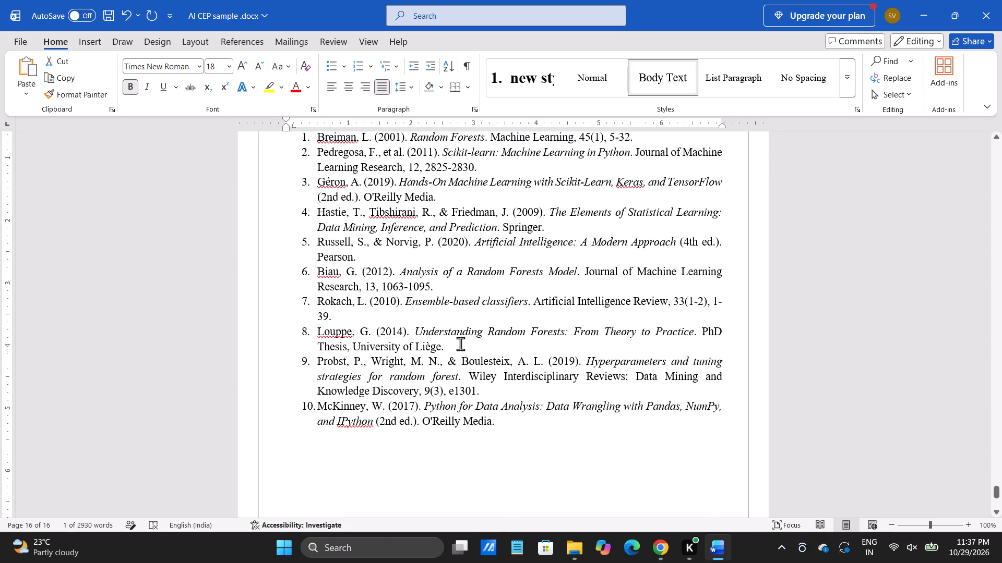